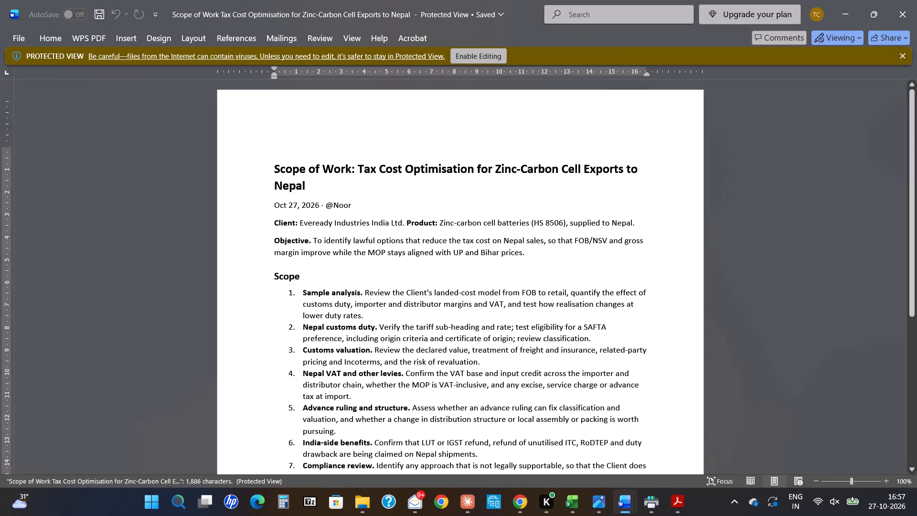
pyautogui.press('Down')
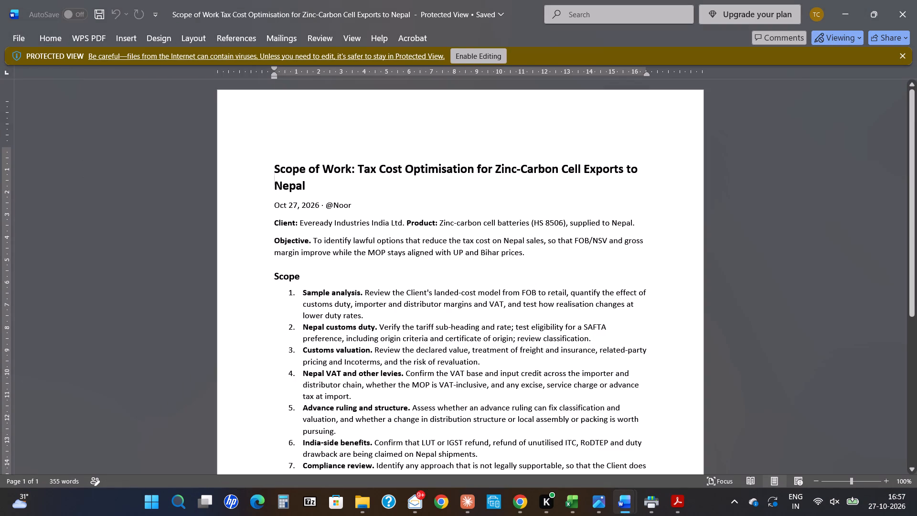
pyautogui.press('Down')
pyautogui.press('Down')
pyautogui.press('Down')
pyautogui.press('Down')
pyautogui.press('Up')
# In the EVEREADY NEPAL SUMMARY document, insert "on Nepal sales" after "tax cost" in the Requirement sentence, following the Scope of Work's objective.
pyautogui.hotkey('alt', 'Tab')
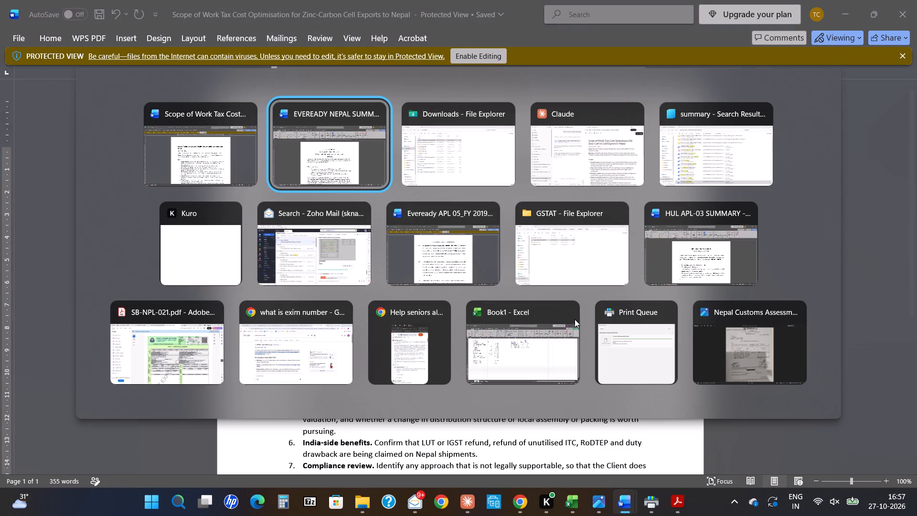
pyautogui.press('Up')
pyautogui.press('Up')
pyautogui.hotkey('ctrl', 'Left')
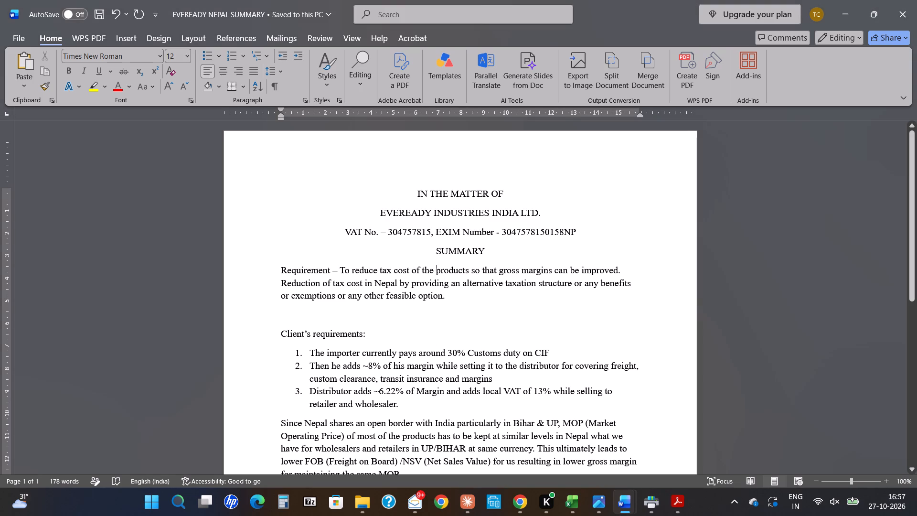
pyautogui.hotkey('ctrl', 'Left')
pyautogui.hotkey('ctrl', 'Left')
pyautogui.hotkey('ctrl', 'Left')
pyautogui.hotkey('ctrl', 'Left')
pyautogui.hotkey('ctrl', 'Left')
pyautogui.hotkey('ctrl', 'Left')
pyautogui.hotkey('ctrl', 'Right')
pyautogui.hotkey('alt', 'Tab')
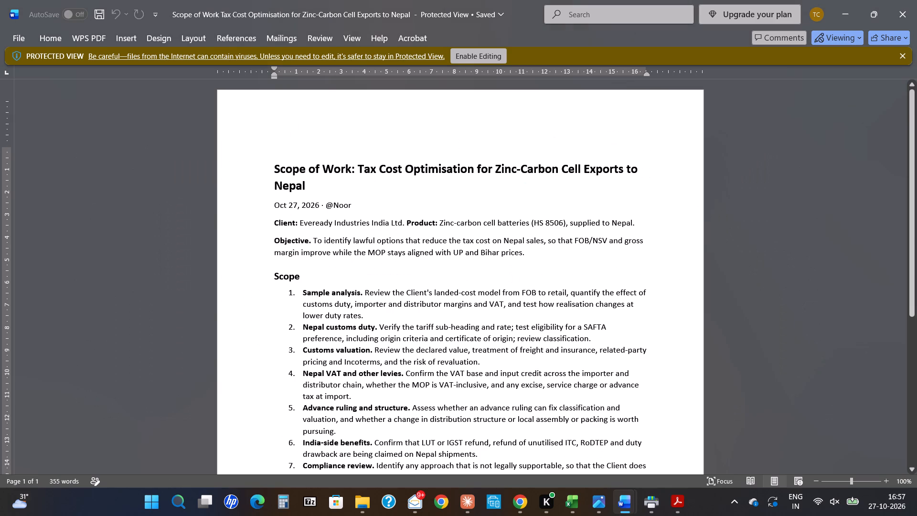
pyautogui.hotkey('alt', 'Tab')
pyautogui.hotkey('ctrl', 'Right')
pyautogui.hotkey('ctrl', 'Right')
pyautogui.hotkey('ctrl', 'Right')
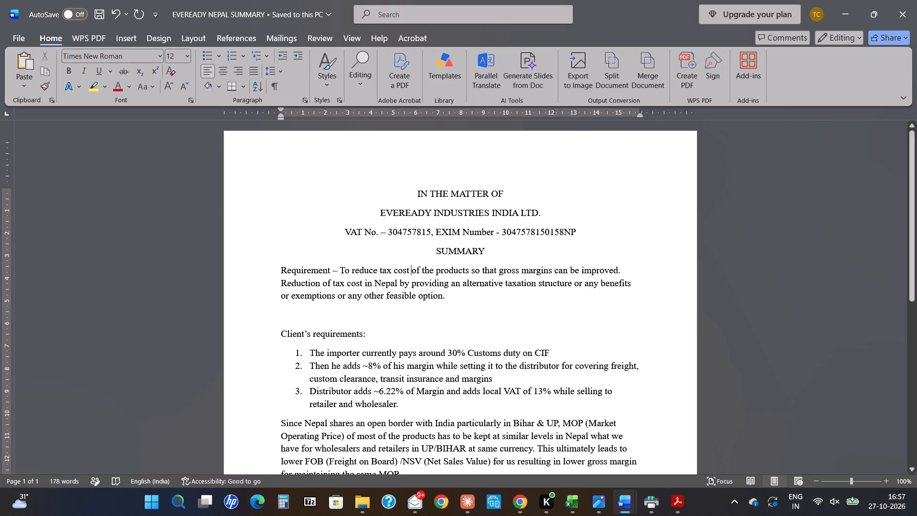
pyautogui.hotkey('alt', 'Tab')
pyautogui.hotkey('alt', 'Tab')
pyautogui.hotkey('shift', 'Right')
pyautogui.hotkey('shift', 'Left')
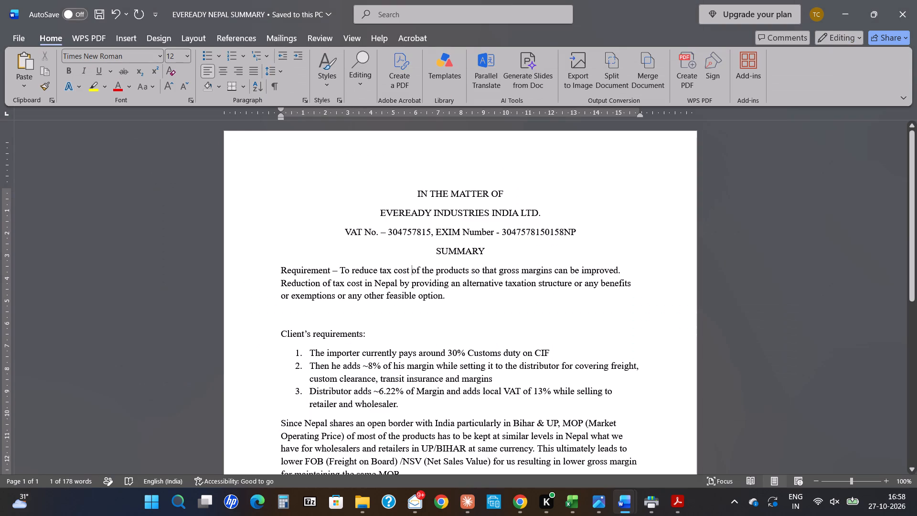
pyautogui.write('on Nepal sl')
pyautogui.press('BackSpace')
pyautogui.write('ales')
pyautogui.press('space')
# Delete "of the products" after "Nepal sales" in the Requirement sentence.
pyautogui.hotkey('alt', 'Tab')
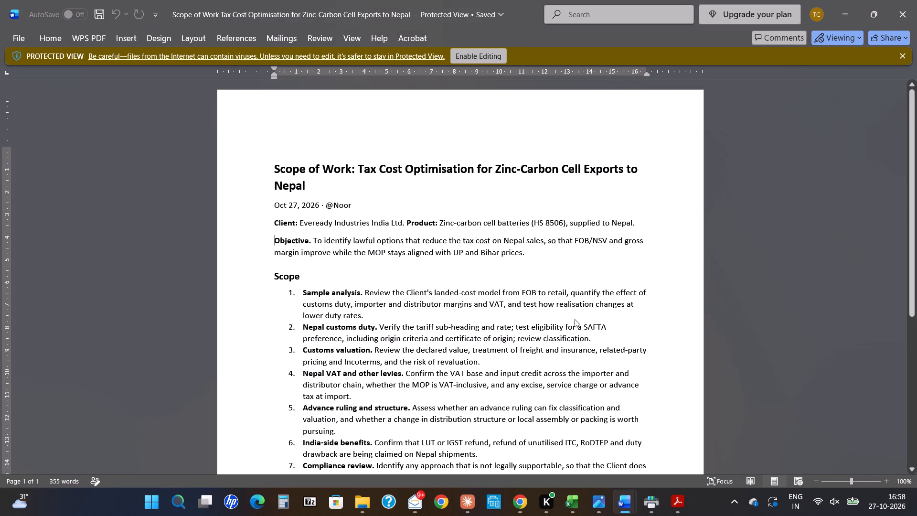
pyautogui.hotkey('alt', 'Tab')
pyautogui.press('ctrl+Print')
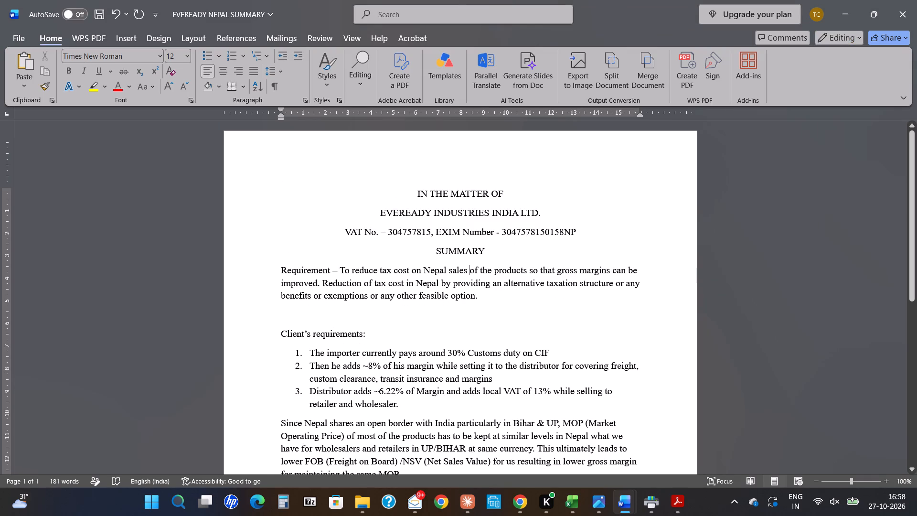
pyautogui.press('ctrl+Print')
pyautogui.press('ctrl+Print')
pyautogui.hotkey('ctrl', 'Delete')
pyautogui.hotkey('ctrl', 'Delete')
pyautogui.hotkey('ctrl', 'Delete')
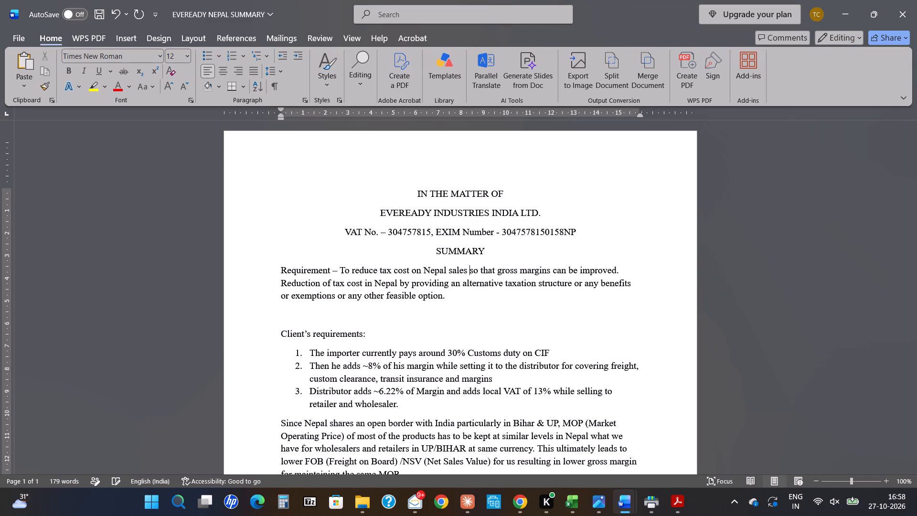
# Check the objective in the Scope of Work and delete the Requirement's second sentence about reducing tax cost through an alternative taxation structure.
pyautogui.hotkey('alt', 'Tab')
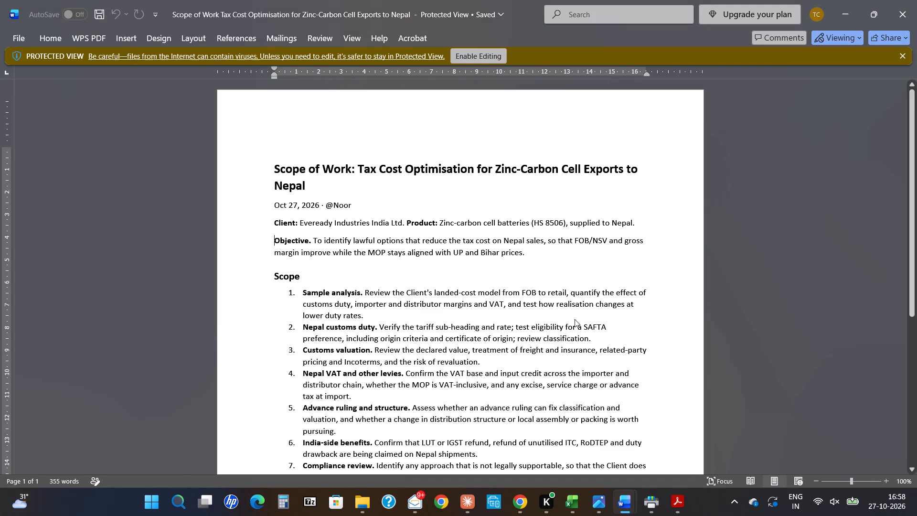
pyautogui.hotkey('alt', 'Tab')
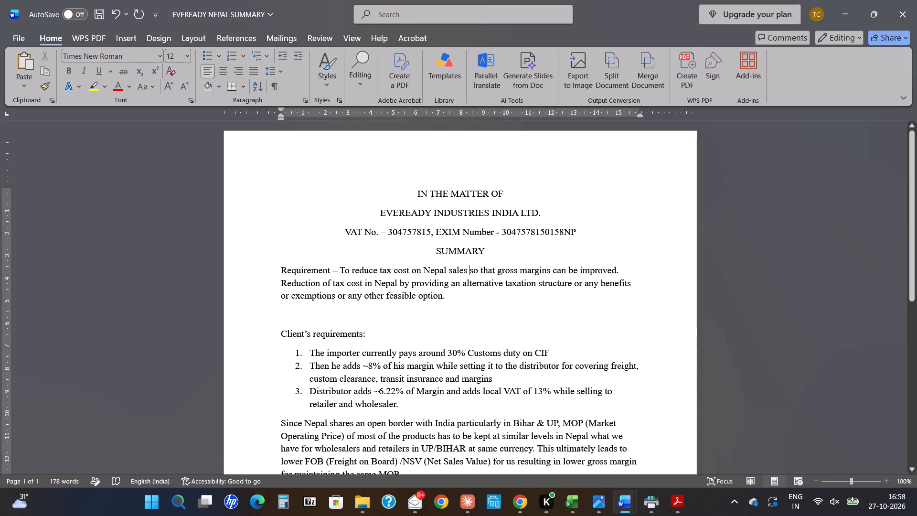
pyautogui.hotkey('alt', 'Tab')
pyautogui.hotkey('alt', 'Tab')
pyautogui.press('Down')
pyautogui.press('Up')
pyautogui.press('End')
pyautogui.hotkey('shift', 'Down')
pyautogui.hotkey('shift', 'Down')
pyautogui.press('Delete')
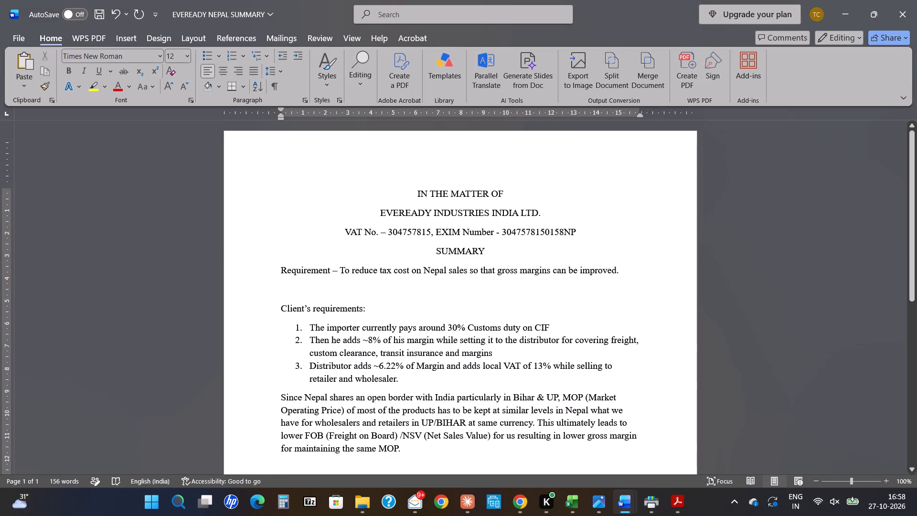
# Add a "Scope:" line on the blank line below the Requirement and start a numbered list under it.
pyautogui.hotkey('alt', 'Tab')
pyautogui.hotkey('alt', 'Tab')
pyautogui.press('Right')
pyautogui.press('Right')
pyautogui.press('Up')
pyautogui.hotkey('alt', 'Tab')
pyautogui.hotkey('alt', 'Tab')
pyautogui.write('Scope')
pyautogui.hotkey('shift', ':')
pyautogui.hotkey('alt', 'Tab')
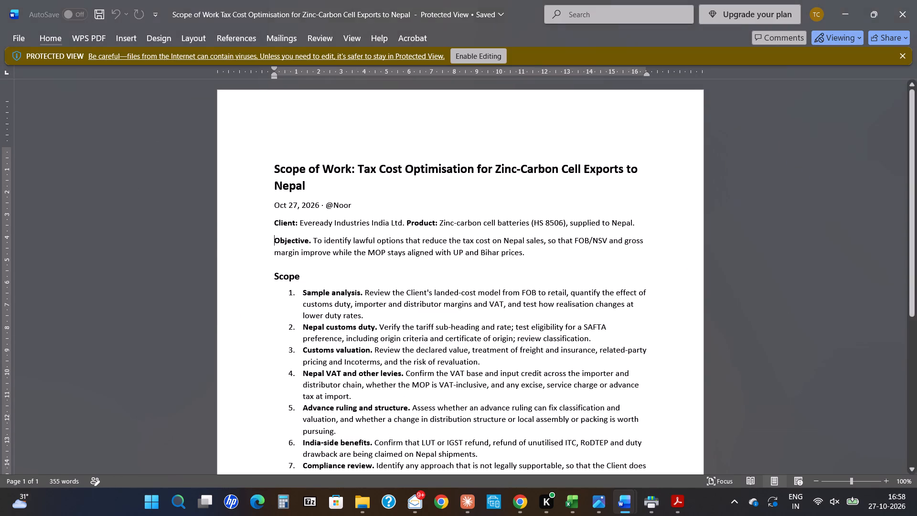
pyautogui.hotkey('alt', 'Tab')
pyautogui.press('Return')
pyautogui.hotkey('alt', 'Tab')
pyautogui.hotkey('alt', 'Tab')
pyautogui.write('1.')
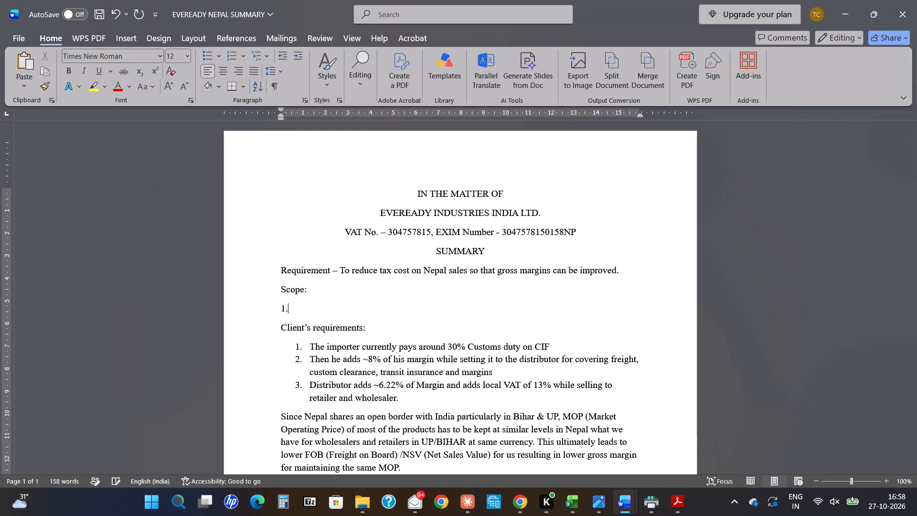
pyautogui.hotkey('alt', 'Tab')
pyautogui.hotkey('alt', 'Tab')
pyautogui.press('space')
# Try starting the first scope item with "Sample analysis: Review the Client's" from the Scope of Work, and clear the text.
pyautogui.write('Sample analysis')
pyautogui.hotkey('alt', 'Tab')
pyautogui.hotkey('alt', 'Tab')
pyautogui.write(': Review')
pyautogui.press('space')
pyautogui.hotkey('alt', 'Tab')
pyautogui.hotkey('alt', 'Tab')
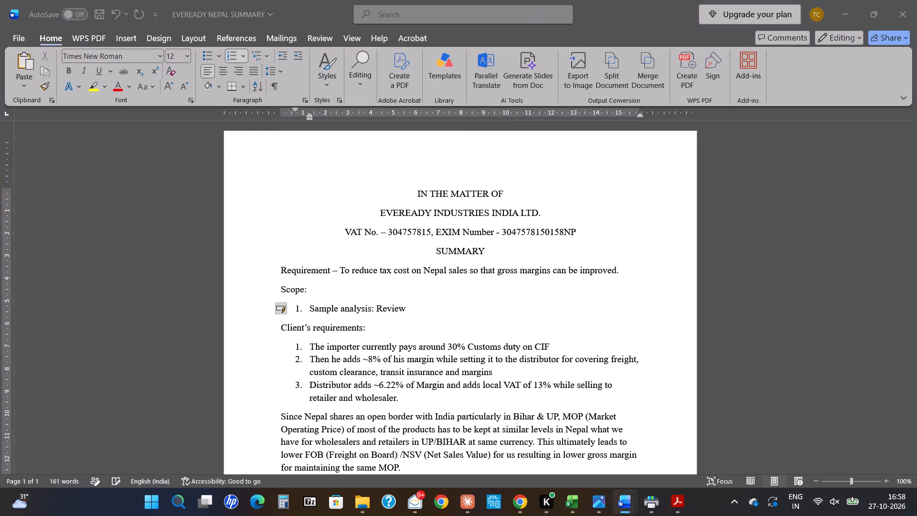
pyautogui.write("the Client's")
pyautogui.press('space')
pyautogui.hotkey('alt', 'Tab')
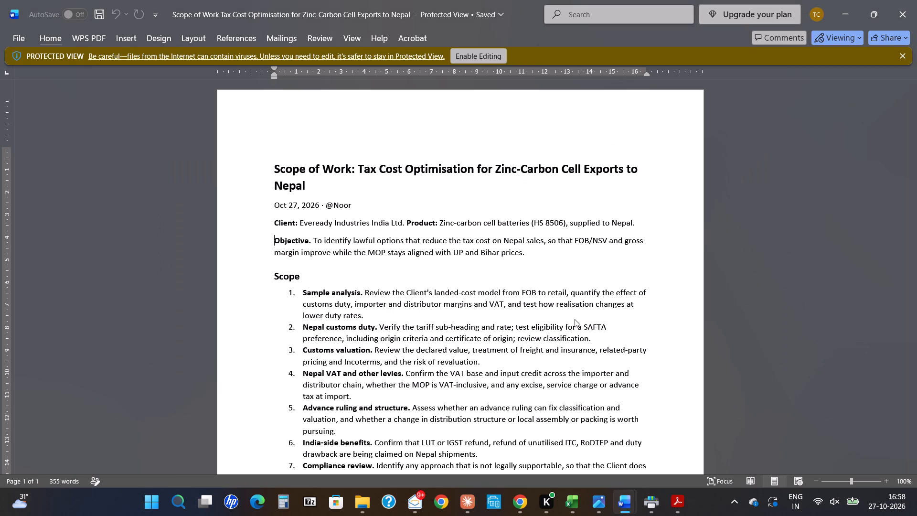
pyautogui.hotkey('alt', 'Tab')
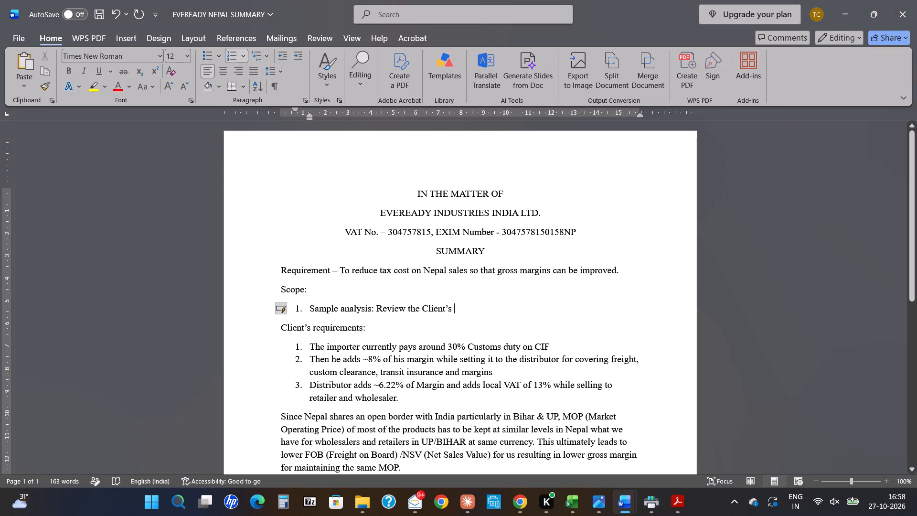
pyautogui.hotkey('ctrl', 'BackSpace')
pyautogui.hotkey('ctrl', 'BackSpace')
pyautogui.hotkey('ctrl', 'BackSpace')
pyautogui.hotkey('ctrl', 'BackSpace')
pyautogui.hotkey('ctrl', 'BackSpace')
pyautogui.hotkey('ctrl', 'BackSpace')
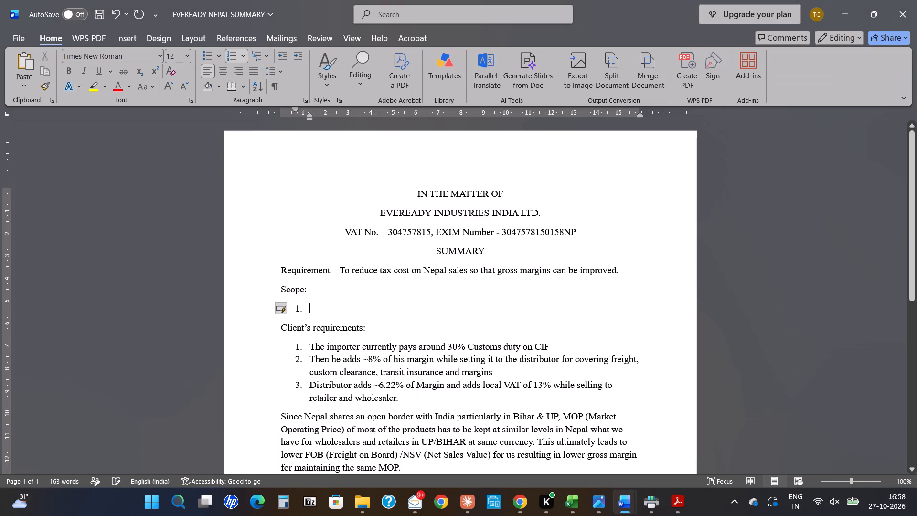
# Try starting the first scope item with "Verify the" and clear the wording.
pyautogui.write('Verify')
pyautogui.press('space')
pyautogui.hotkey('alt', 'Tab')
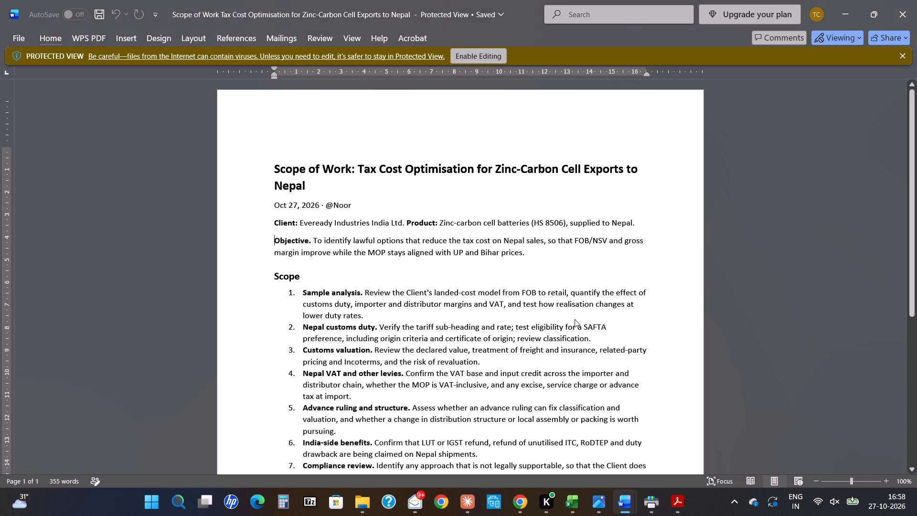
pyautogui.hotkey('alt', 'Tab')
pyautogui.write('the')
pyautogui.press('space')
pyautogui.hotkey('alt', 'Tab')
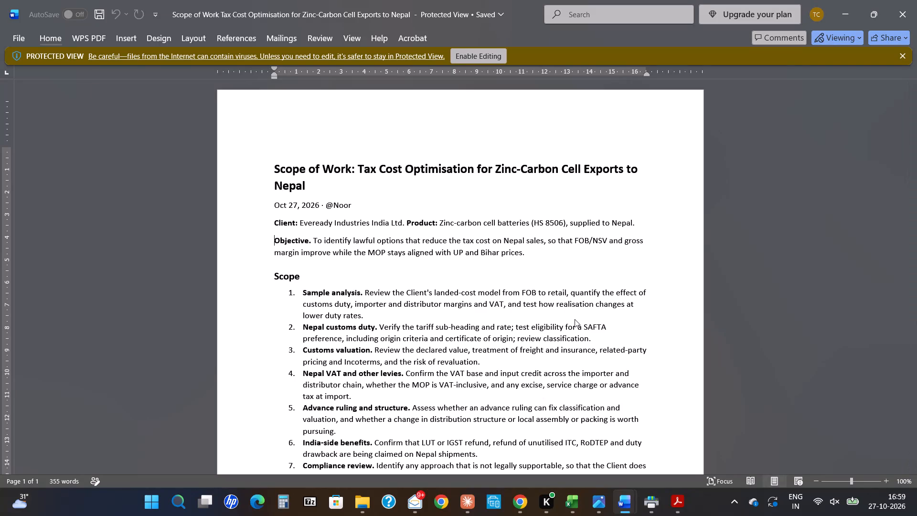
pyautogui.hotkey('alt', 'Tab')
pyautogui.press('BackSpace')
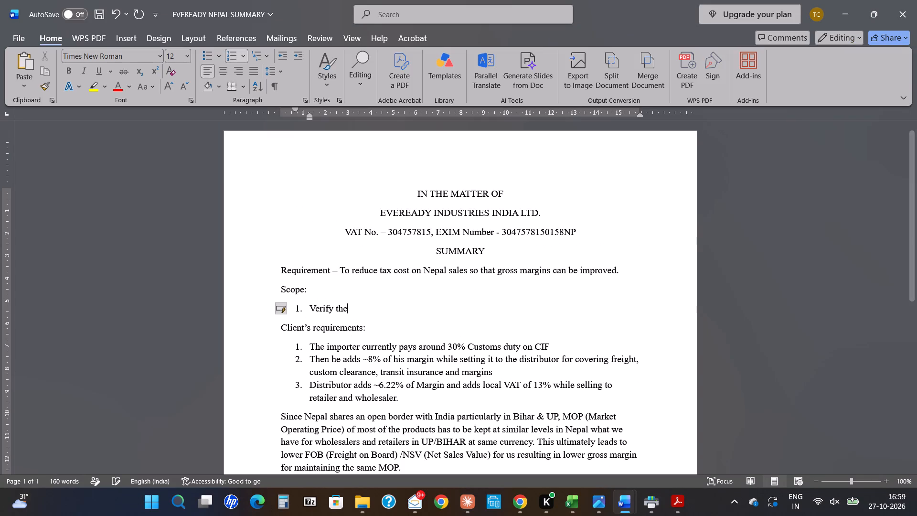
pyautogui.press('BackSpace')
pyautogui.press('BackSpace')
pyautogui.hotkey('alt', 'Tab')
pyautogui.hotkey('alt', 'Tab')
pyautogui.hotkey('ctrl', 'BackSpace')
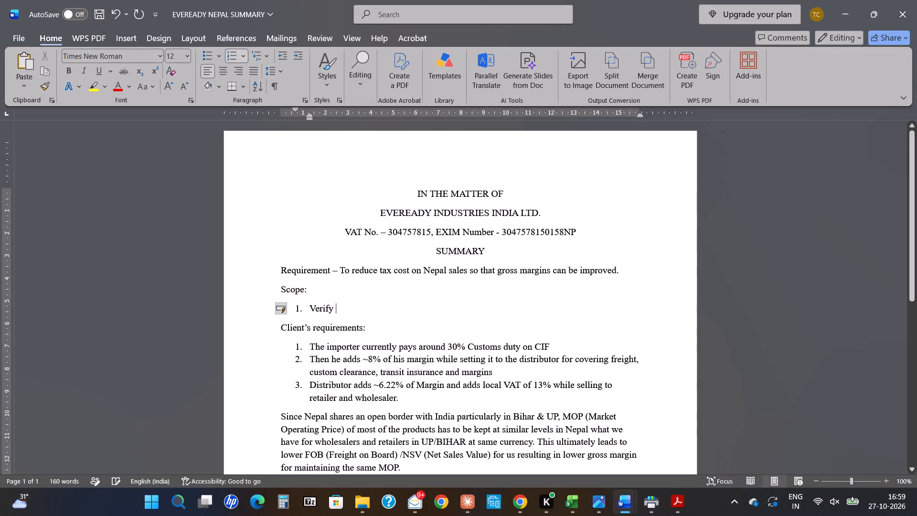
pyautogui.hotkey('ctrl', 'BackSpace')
# Write the first scope item from the Scope of Work's VAT point: "Confirm the VAT base and input credit across the importer and distributor chain".
pyautogui.write('Confirm')
pyautogui.press('space')
pyautogui.hotkey('alt', 'Tab')
pyautogui.hotkey('alt', 'Tab')
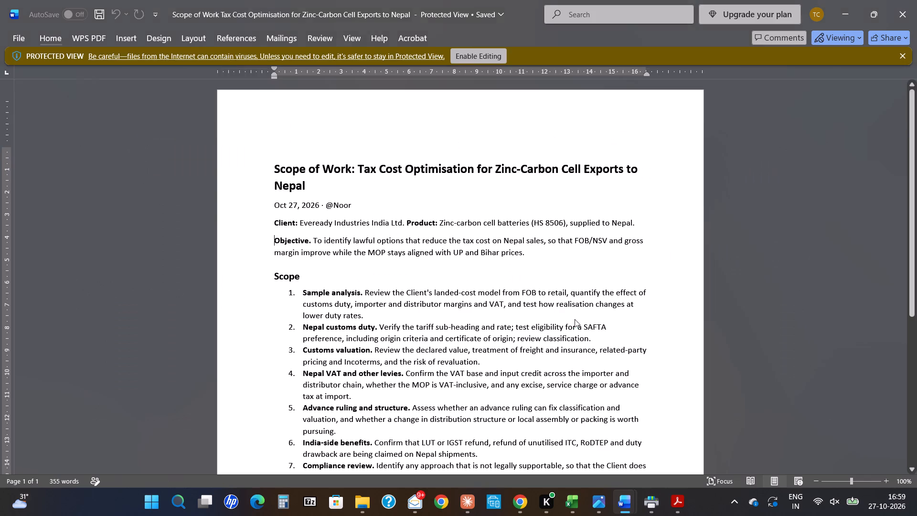
pyautogui.write('the VAT')
pyautogui.press('space')
pyautogui.hotkey('alt', 'Tab')
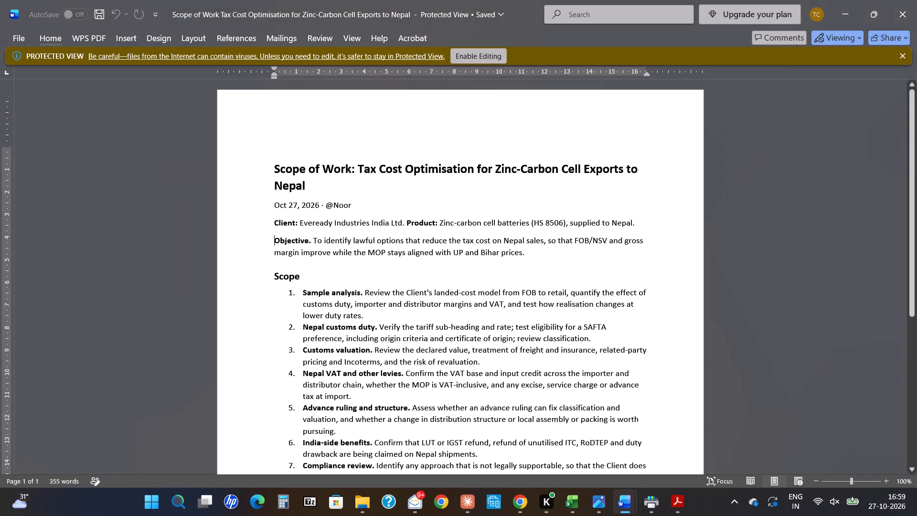
pyautogui.hotkey('alt', 'Tab')
pyautogui.write('bas e')
pyautogui.press('BackSpace')
pyautogui.press('BackSpace')
pyautogui.write('e and')
pyautogui.press('space')
pyautogui.hotkey('alt', 'Tab')
pyautogui.hotkey('alt', 'Tab')
pyautogui.write('input credit')
pyautogui.press('space')
pyautogui.hotkey('alt', 'Tab')
pyautogui.hotkey('alt', 'Tab')
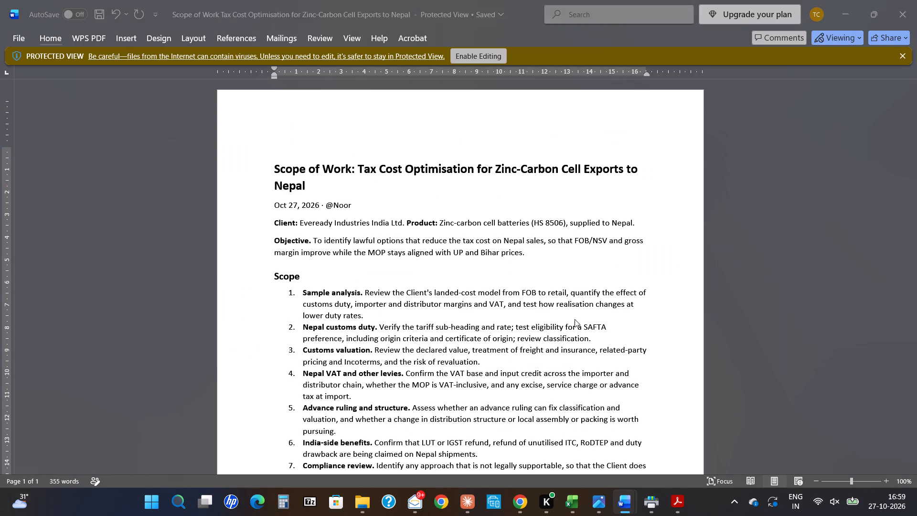
pyautogui.write('across the importer')
pyautogui.press('space')
pyautogui.hotkey('alt', 'Tab')
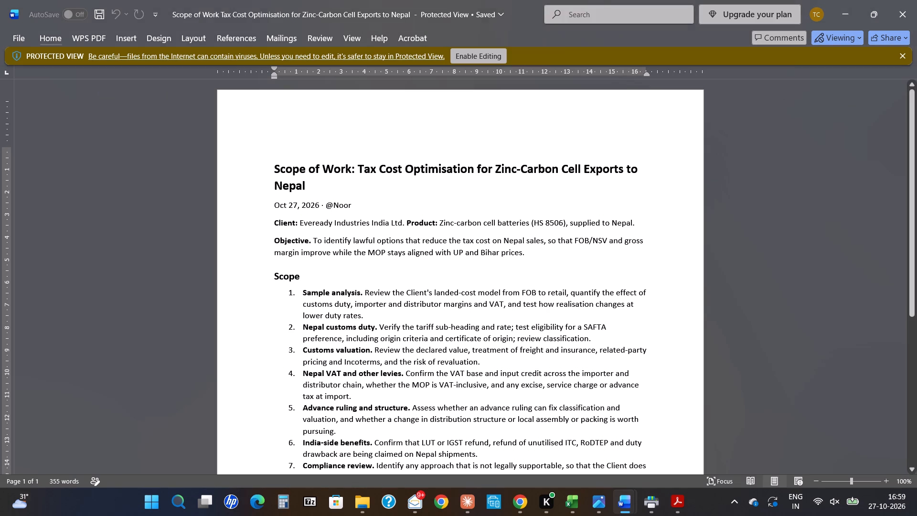
pyautogui.hotkey('alt', 'Tab')
pyautogui.write('and distributor chain')
# Continue the first scope item from the Scope of Work's VAT point with ", whether the MOP is VAT-inclusive".
pyautogui.hotkey('alt', 'Tab')
pyautogui.hotkey('alt', 'Tab')
pyautogui.write(', whether')
pyautogui.press('space')
pyautogui.hotkey('alt', 'Tab')
pyautogui.hotkey('alt', 'Tab')
pyautogui.write('the MOP')
pyautogui.hotkey('alt', 'Tab')
pyautogui.hotkey('alt', 'Tab')
pyautogui.press('space')
pyautogui.write('is')
pyautogui.press('space')
pyautogui.hotkey('alt', 'Tab')
pyautogui.hotkey('alt', 'Tab')
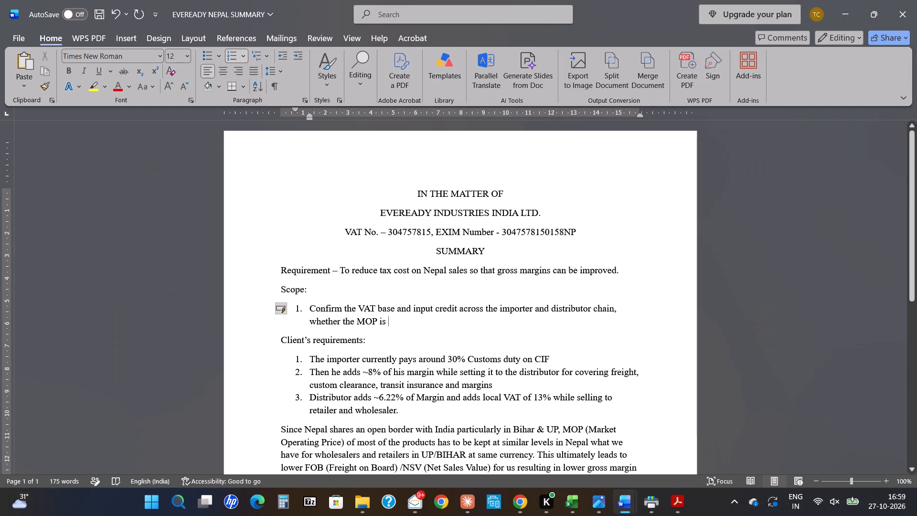
pyautogui.write('VAT')
pyautogui.press('space')
pyautogui.hotkey('alt', 'Tab')
pyautogui.hotkey('alt', 'Tab')
pyautogui.press('BackSpace')
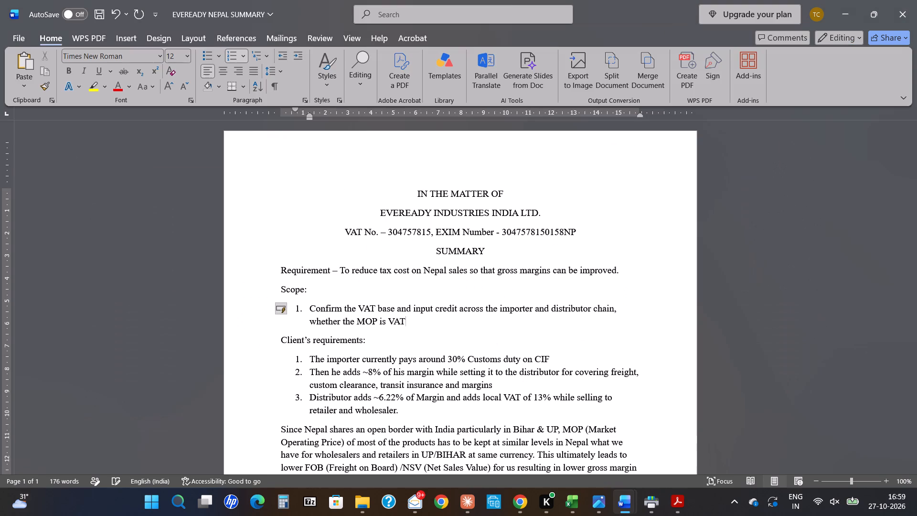
pyautogui.write('-inclusive')
# Add ", and any excise, service charge" to the end of the first scope item.
pyautogui.hotkey('alt', 'Tab')
pyautogui.hotkey('alt', 'Tab')
pyautogui.write(', and')
pyautogui.press('space')
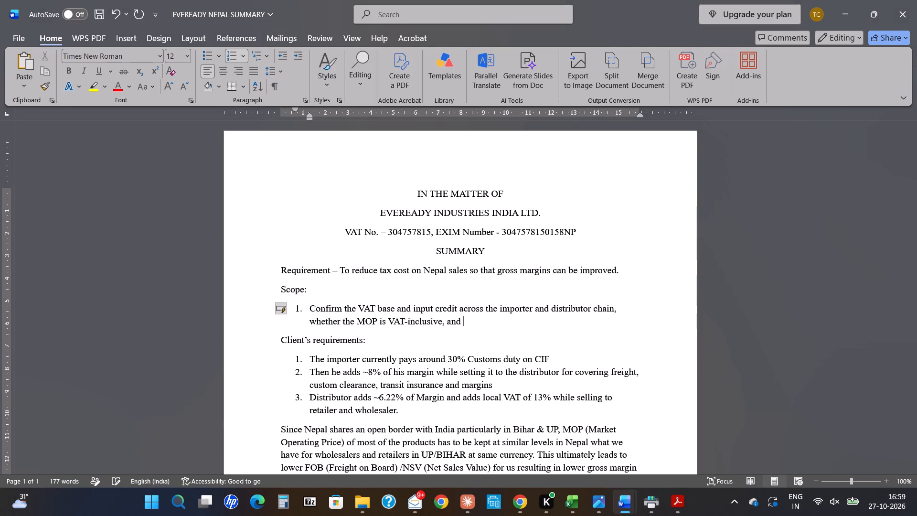
pyautogui.hotkey('alt', 'Tab')
pyautogui.hotkey('alt', 'Tab')
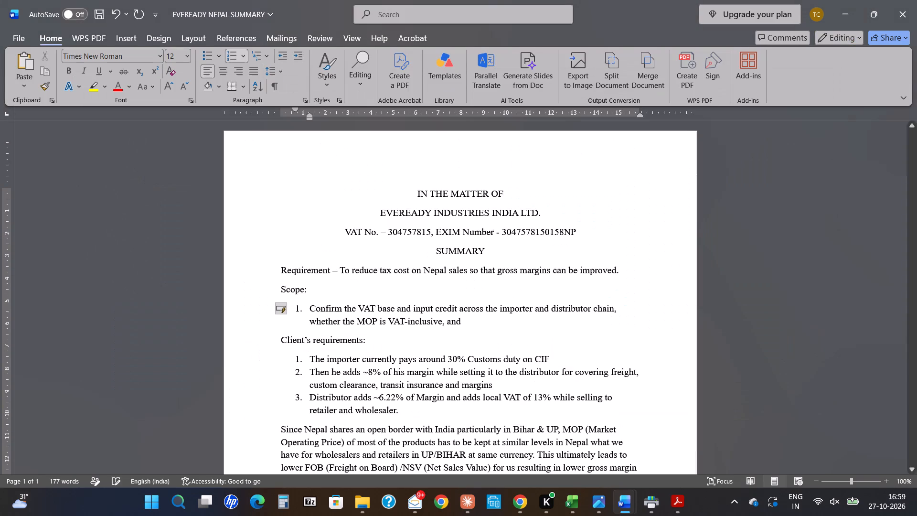
pyautogui.write('any excis')
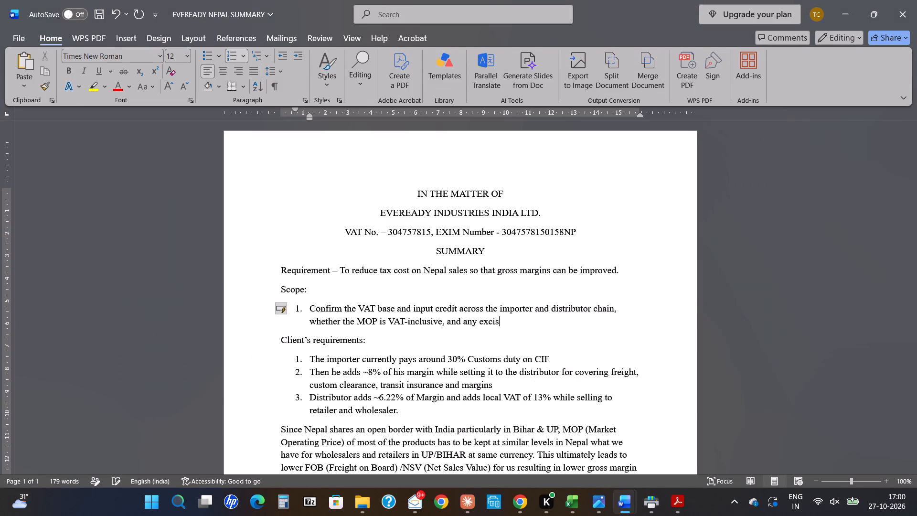
pyautogui.press('e')
pyautogui.hotkey('alt', 'Tab')
pyautogui.hotkey('alt', 'Tab')
pyautogui.write(', service charge')
pyautogui.press('space')
# Finish the first scope item with "or advance tax at import." and start a second numbered item.
pyautogui.hotkey('alt', 'Tab')
pyautogui.hotkey('alt', 'Tab')
pyautogui.write('or advance')
pyautogui.press('space')
pyautogui.hotkey('alt', 'Tab')
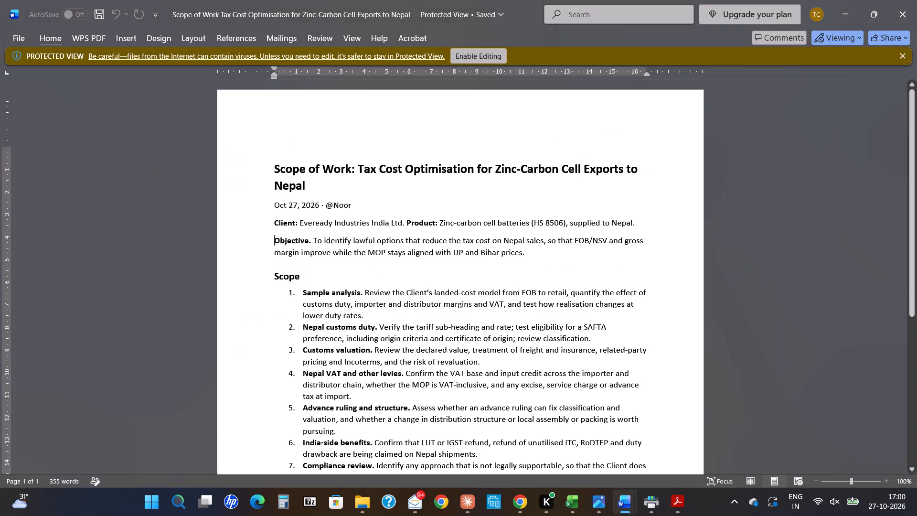
pyautogui.hotkey('alt', 'Tab')
pyautogui.write('tax at import')
pyautogui.hotkey('alt', 'Tab')
pyautogui.hotkey('alt', 'Tab')
pyautogui.press('.')
pyautogui.press('Return')
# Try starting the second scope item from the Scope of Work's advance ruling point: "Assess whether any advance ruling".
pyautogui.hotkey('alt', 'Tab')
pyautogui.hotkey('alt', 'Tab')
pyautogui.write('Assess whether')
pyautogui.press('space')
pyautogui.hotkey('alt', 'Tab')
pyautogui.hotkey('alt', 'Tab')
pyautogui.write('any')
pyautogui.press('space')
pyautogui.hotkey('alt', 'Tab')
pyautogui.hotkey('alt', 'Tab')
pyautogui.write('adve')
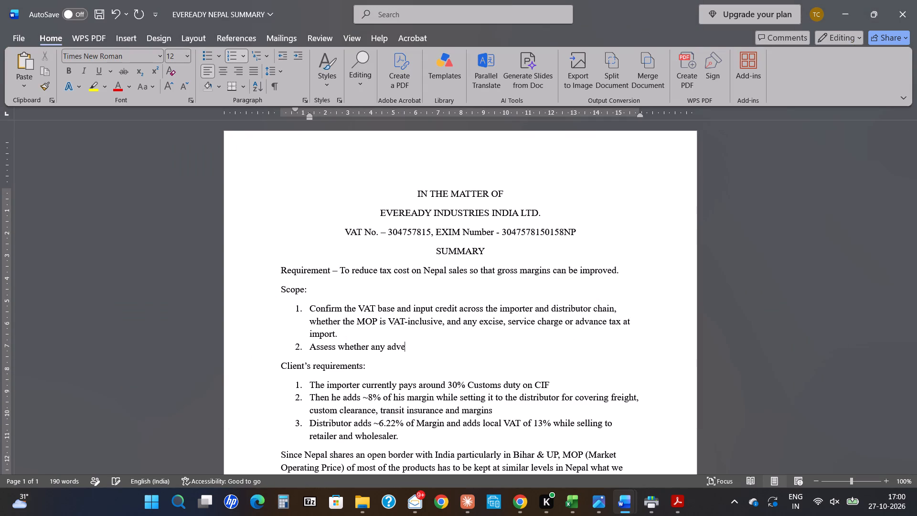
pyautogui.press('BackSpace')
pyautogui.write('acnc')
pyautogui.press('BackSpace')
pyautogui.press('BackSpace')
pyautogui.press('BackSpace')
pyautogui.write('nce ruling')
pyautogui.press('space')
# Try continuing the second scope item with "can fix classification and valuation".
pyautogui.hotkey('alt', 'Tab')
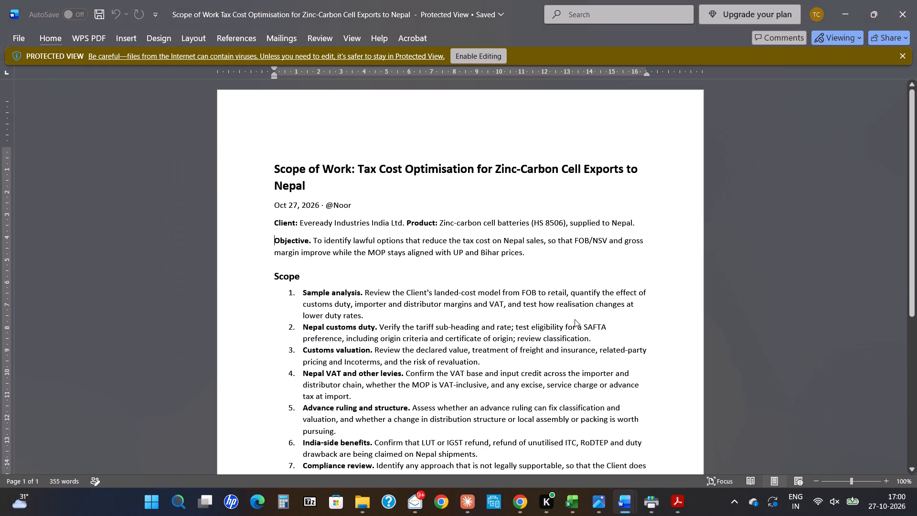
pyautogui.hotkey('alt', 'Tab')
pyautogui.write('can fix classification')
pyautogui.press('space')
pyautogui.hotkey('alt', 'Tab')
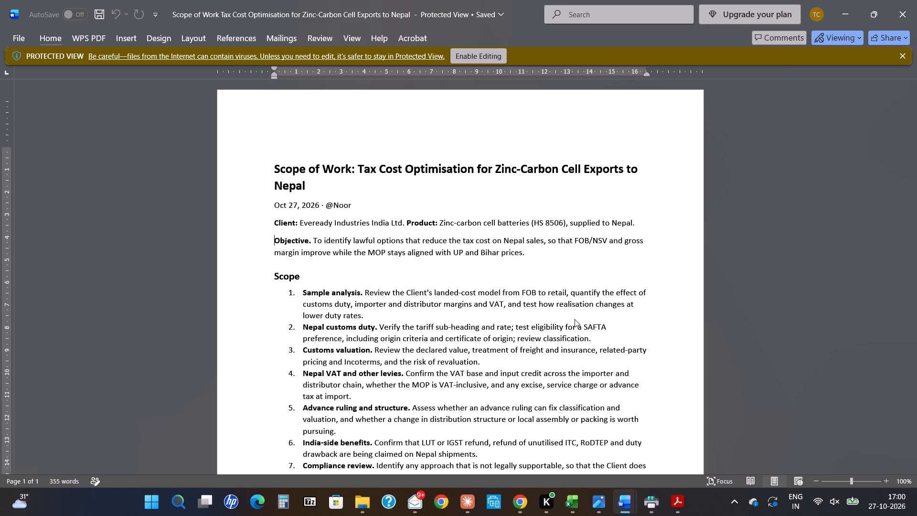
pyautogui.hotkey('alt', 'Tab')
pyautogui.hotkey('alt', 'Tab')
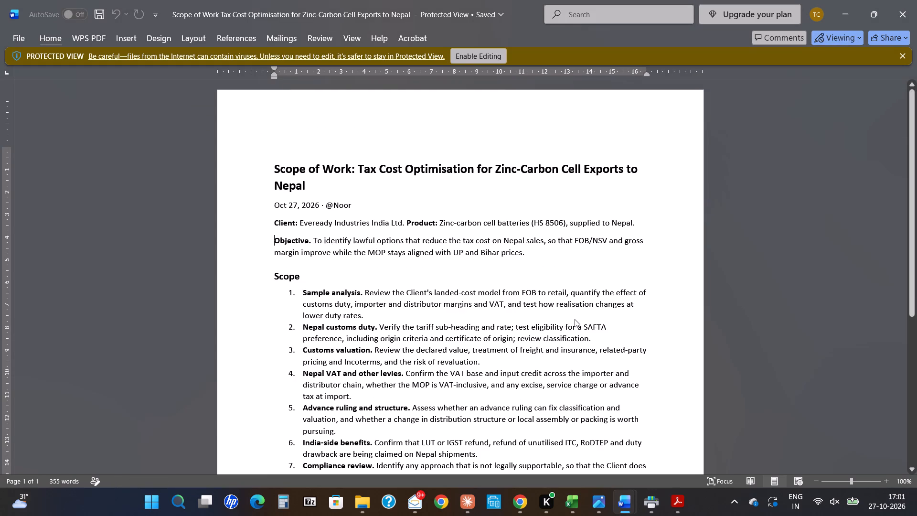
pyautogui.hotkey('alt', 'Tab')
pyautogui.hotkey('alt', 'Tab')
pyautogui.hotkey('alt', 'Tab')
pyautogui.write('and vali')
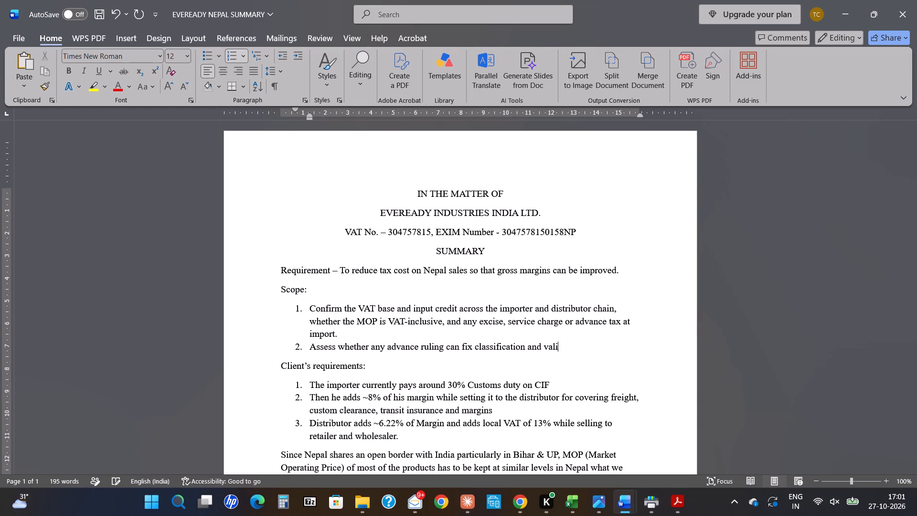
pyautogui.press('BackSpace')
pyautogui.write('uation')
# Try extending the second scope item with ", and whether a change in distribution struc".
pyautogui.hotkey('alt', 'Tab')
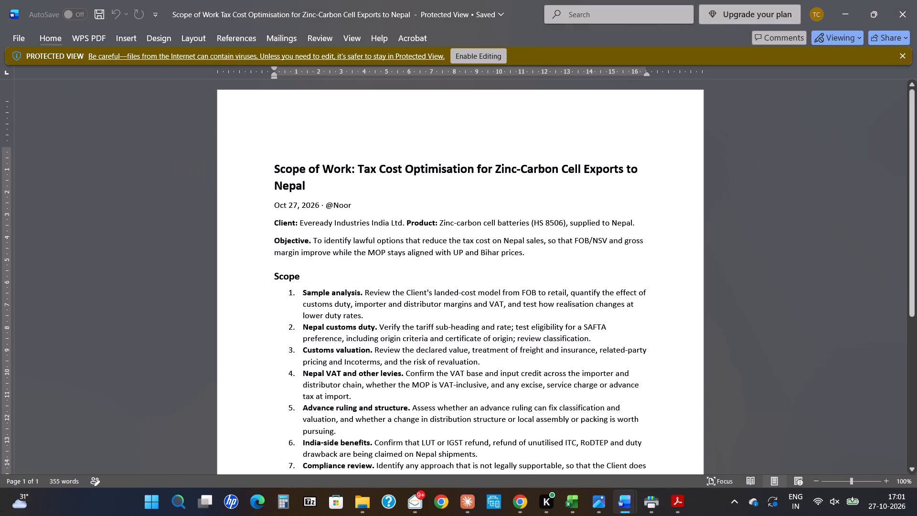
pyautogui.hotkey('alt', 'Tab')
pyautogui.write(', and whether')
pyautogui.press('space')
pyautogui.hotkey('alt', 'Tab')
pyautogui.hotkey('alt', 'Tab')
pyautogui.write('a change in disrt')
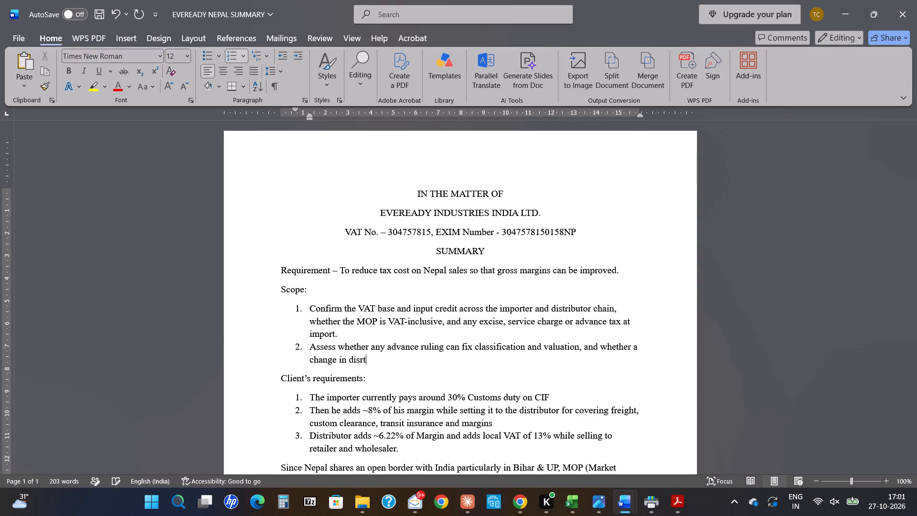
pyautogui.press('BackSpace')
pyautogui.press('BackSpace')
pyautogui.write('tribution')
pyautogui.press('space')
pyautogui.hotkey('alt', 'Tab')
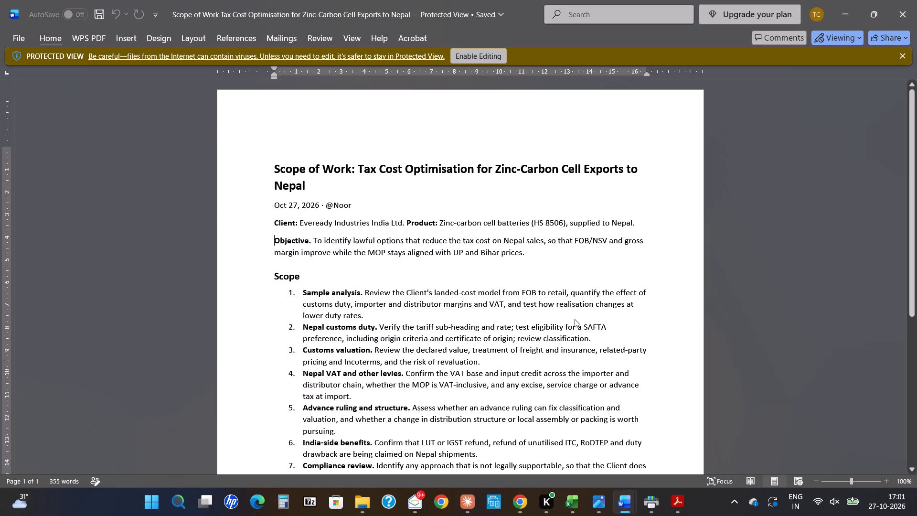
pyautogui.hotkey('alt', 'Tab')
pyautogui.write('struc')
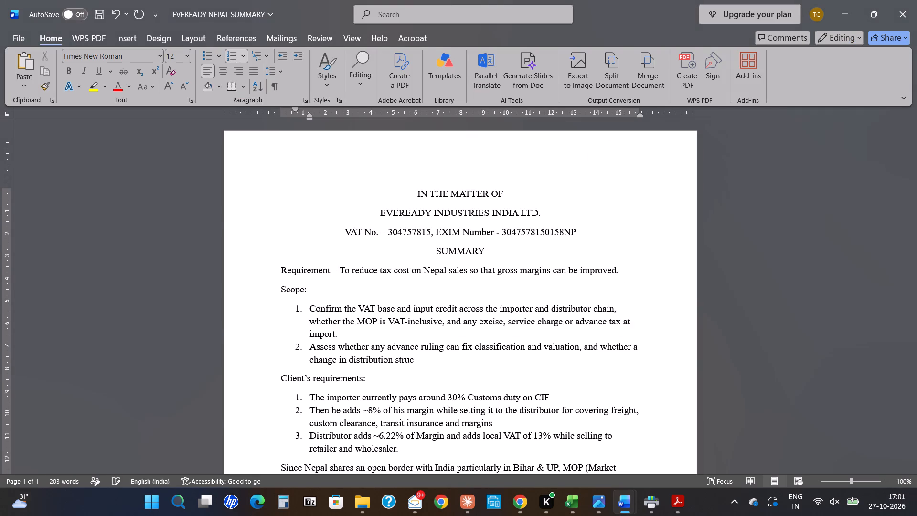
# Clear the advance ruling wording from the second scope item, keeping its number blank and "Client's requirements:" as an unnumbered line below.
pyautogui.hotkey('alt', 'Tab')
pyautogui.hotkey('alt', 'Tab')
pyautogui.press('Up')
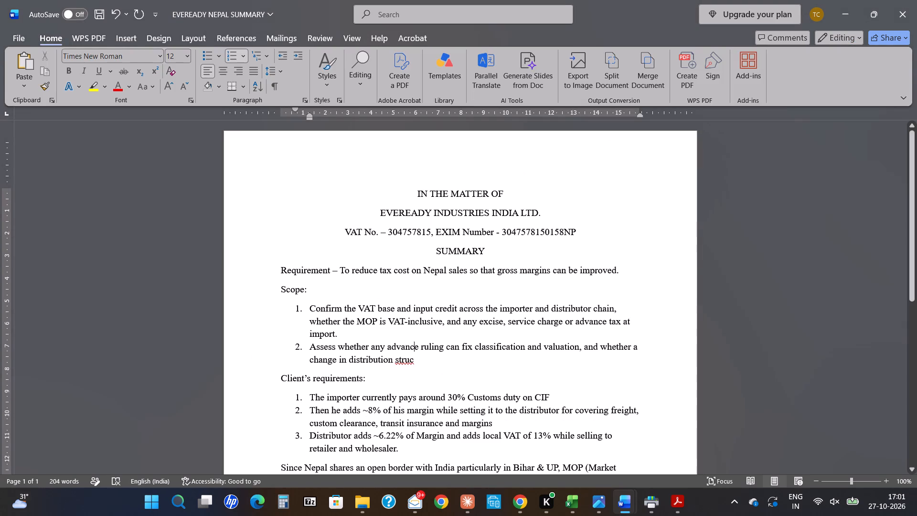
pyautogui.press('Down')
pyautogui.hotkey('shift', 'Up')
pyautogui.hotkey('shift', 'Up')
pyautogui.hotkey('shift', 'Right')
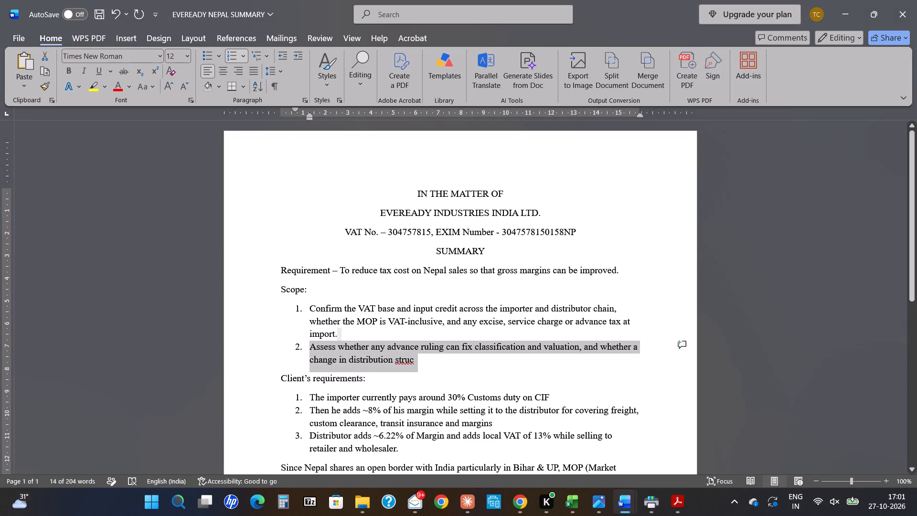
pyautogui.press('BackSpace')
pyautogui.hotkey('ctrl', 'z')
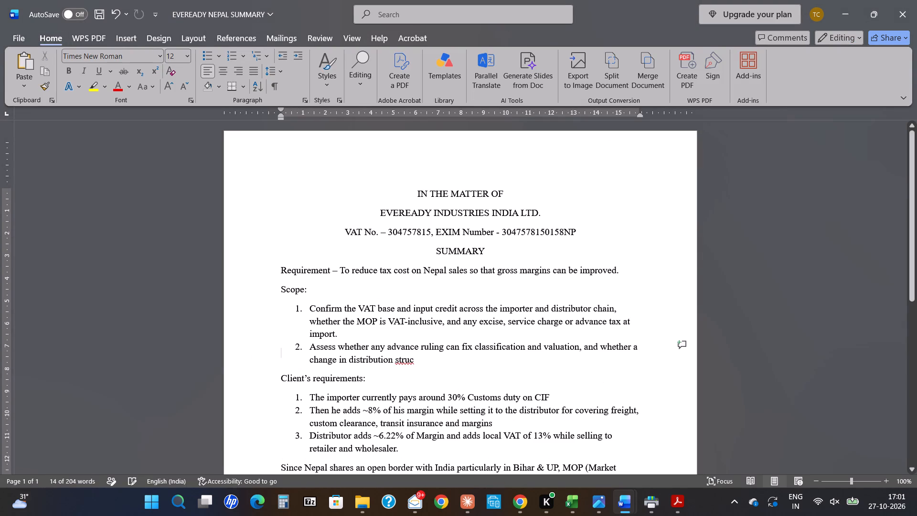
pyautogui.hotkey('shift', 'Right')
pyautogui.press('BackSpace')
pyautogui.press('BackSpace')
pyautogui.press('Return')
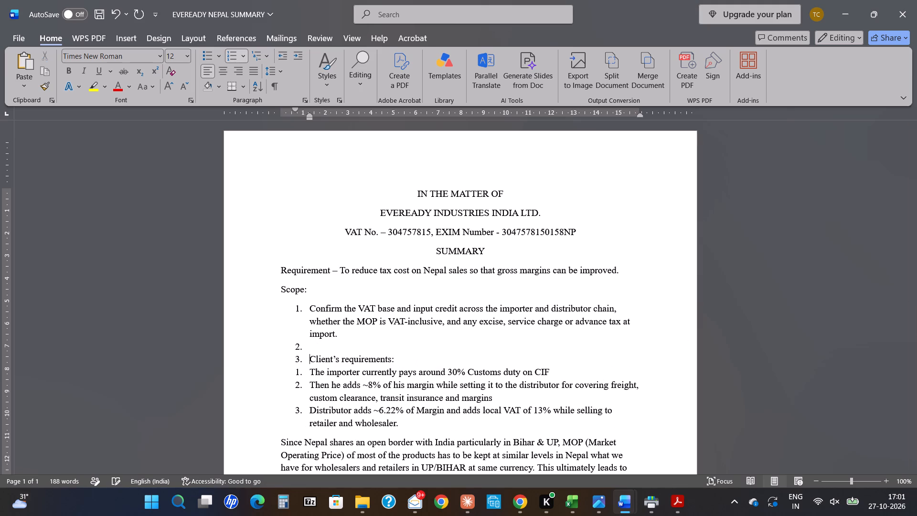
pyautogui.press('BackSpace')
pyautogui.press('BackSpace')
# Start the second scope item from the Scope of Work's India-side benefits point with "Confirm that LUT".
pyautogui.hotkey('alt', 'Tab')
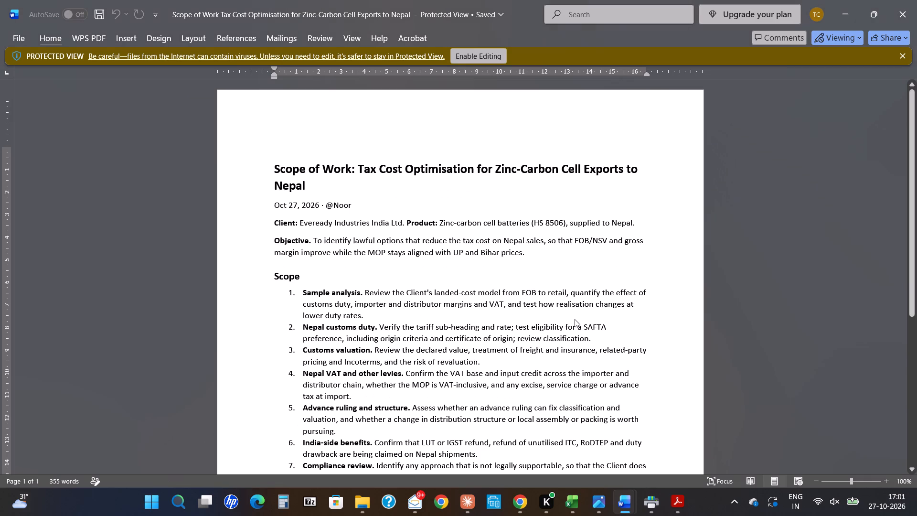
pyautogui.hotkey('alt', 'Tab')
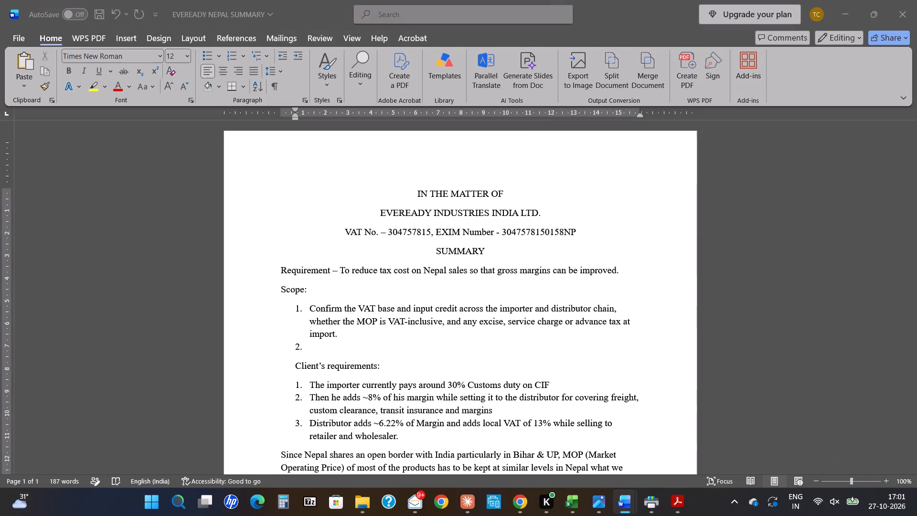
pyautogui.press('Left')
pyautogui.write('Confirm')
pyautogui.press('space')
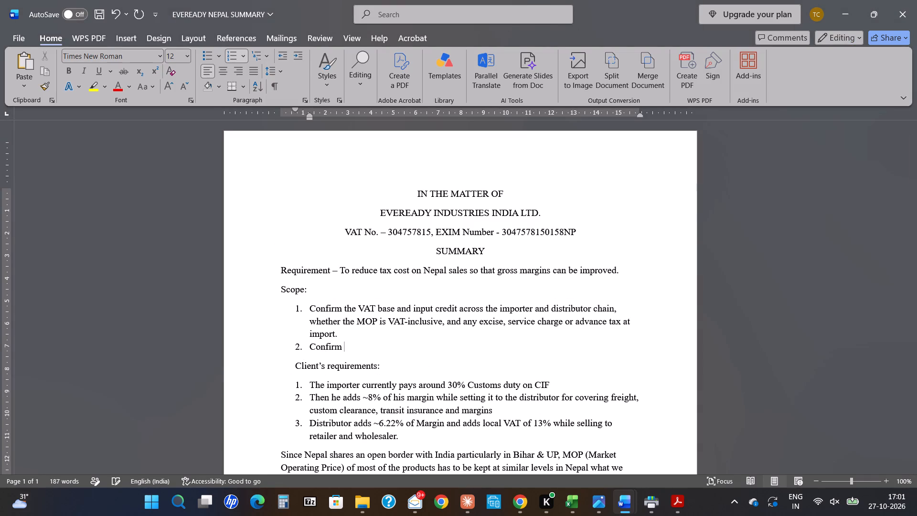
pyautogui.hotkey('alt', 'Tab')
pyautogui.hotkey('alt', 'Tab')
pyautogui.write('hat')
pyautogui.press('BackSpace')
pyautogui.press('BackSpace')
pyautogui.press('BackSpace')
pyautogui.write('that LUT')
# Continue the second scope item with "or IGST refund".
pyautogui.hotkey('alt', 'Tab')
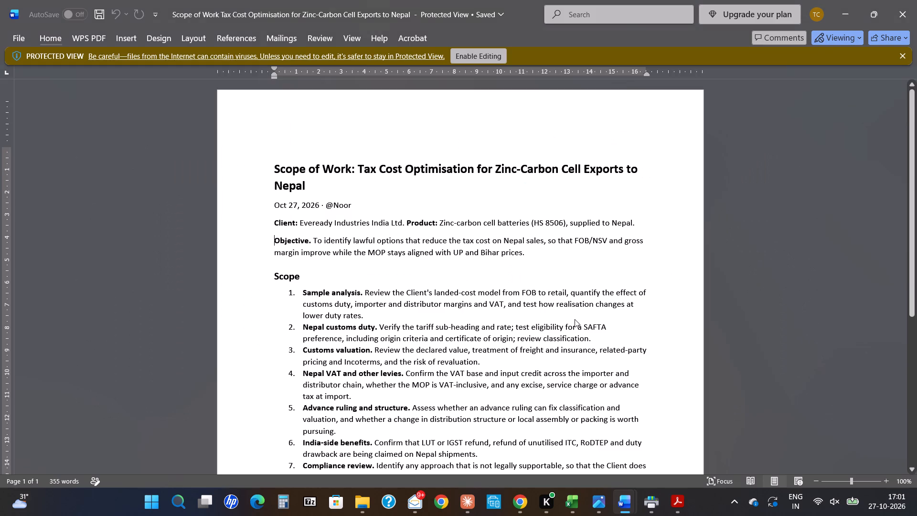
pyautogui.hotkey('alt', 'Tab')
pyautogui.press('space')
pyautogui.write('or IGST R')
pyautogui.press('BackSpace')
pyautogui.write('regu')
pyautogui.press('BackSpace')
pyautogui.press('BackSpace')
pyautogui.write('dun')
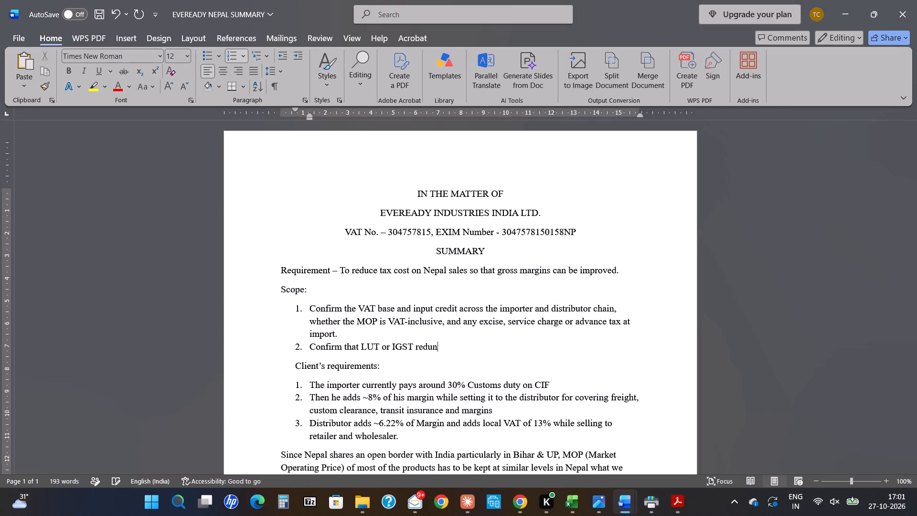
pyautogui.press('BackSpace')
pyautogui.press('BackSpace')
pyautogui.press('BackSpace')
pyautogui.write('fung')
pyautogui.press('space')
pyautogui.press('BackSpace')
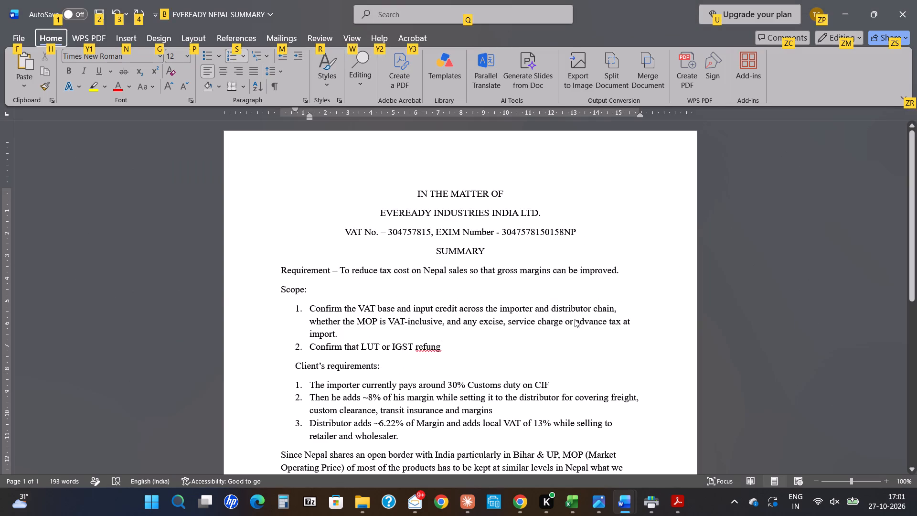
pyautogui.press('BackSpace')
pyautogui.press('BackSpace')
pyautogui.write('d')
pyautogui.press('space')
# Continue the second scope item after "IGST refund" with ", refund of unutilized".
pyautogui.hotkey('alt', 'Tab')
pyautogui.hotkey('alt', 'Tab')
pyautogui.press('BackSpace')
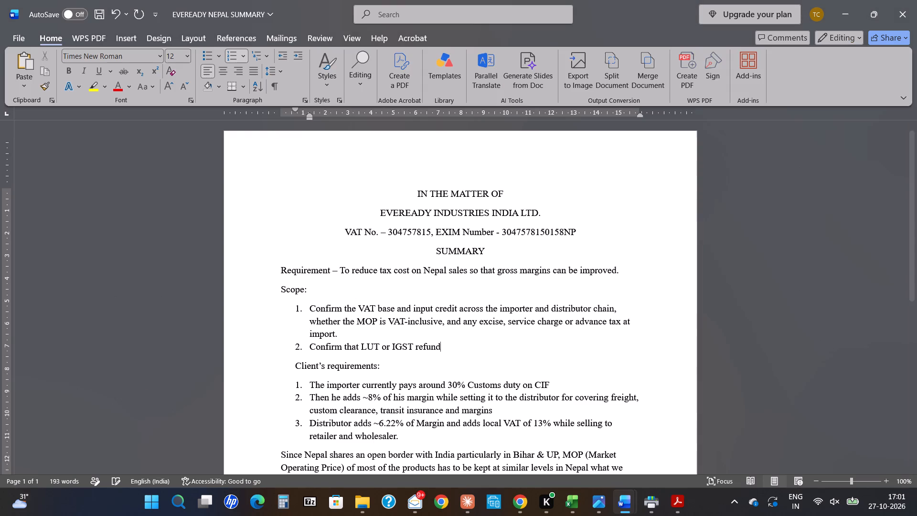
pyautogui.press('space')
pyautogui.press('BackSpace')
pyautogui.write(', reu')
pyautogui.press('BackSpace')
pyautogui.write('fund')
pyautogui.press('space')
pyautogui.hotkey('alt', 'Tab')
pyautogui.hotkey('alt', 'Tab')
pyautogui.write('of uniti')
pyautogui.press('BackSpace')
pyautogui.press('BackSpace')
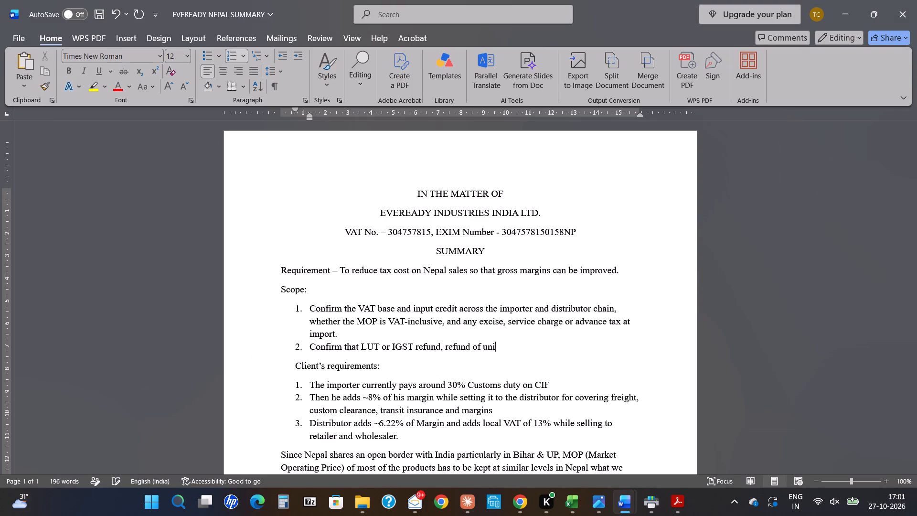
pyautogui.press('BackSpace')
pyautogui.write('utilized')
pyautogui.press('space')
# Add "ITC, RoDTEP" to the second scope item, following the Scope of Work's India-side benefits point.
pyautogui.hotkey('alt', 'Tab')
pyautogui.hotkey('alt', 'Tab')
pyautogui.write('ITC,')
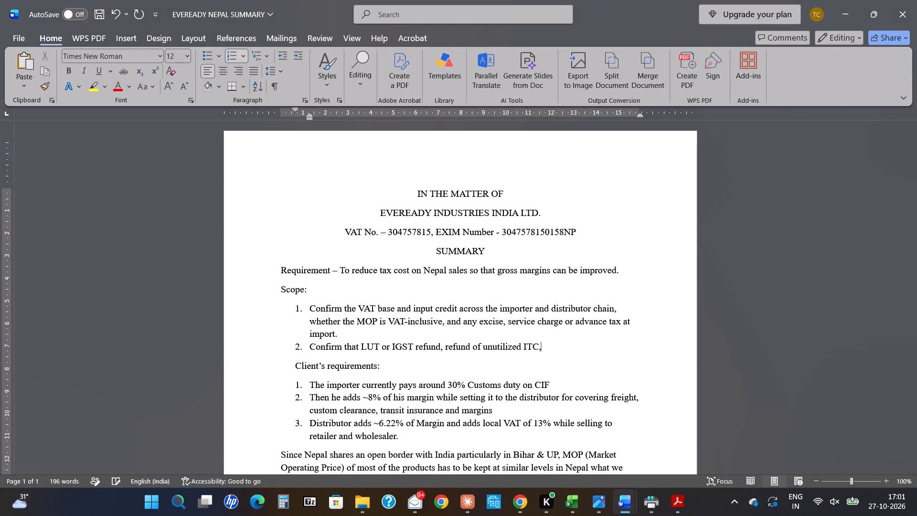
pyautogui.press('space')
pyautogui.hotkey('alt', 'Tab')
pyautogui.hotkey('alt', 'Tab')
pyautogui.write('RoDTEP')
# Switch to Chrome, search Google for "what is rodtep" and read the overview of the scheme's purpose and key features.
pyautogui.hotkey('alt', 'Tab')
pyautogui.hotkey('alt', 'Tab')
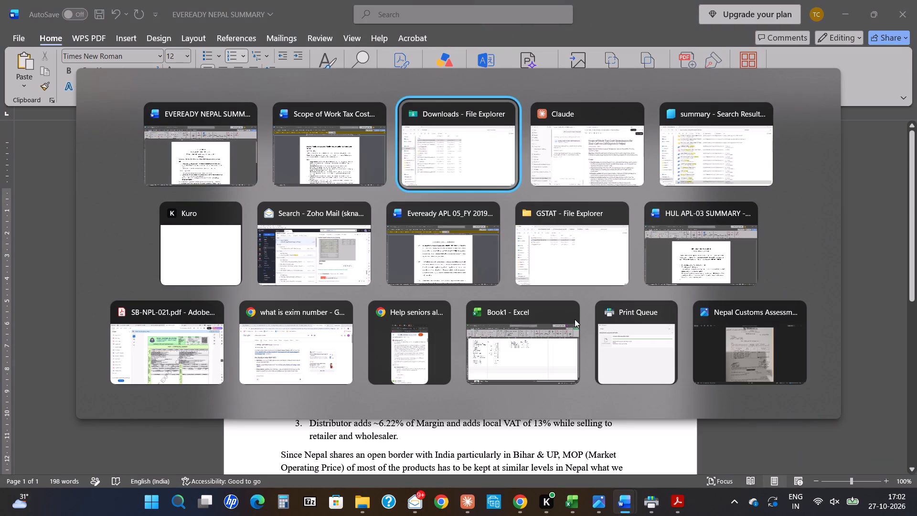
pyautogui.hotkey('alt', 'Down')
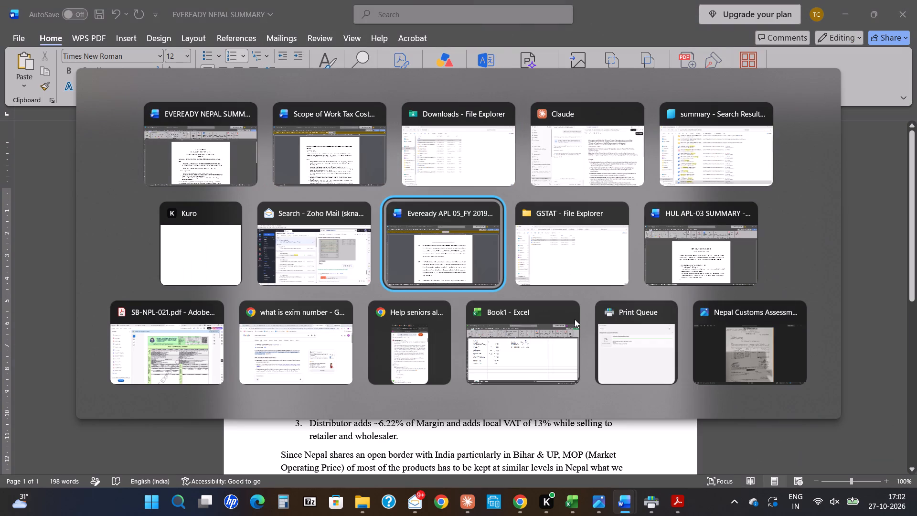
pyautogui.hotkey('alt', 'Down')
pyautogui.hotkey('alt', 'Left')
pyautogui.hotkey('ctrl', 'e')
pyautogui.press('BackSpace')
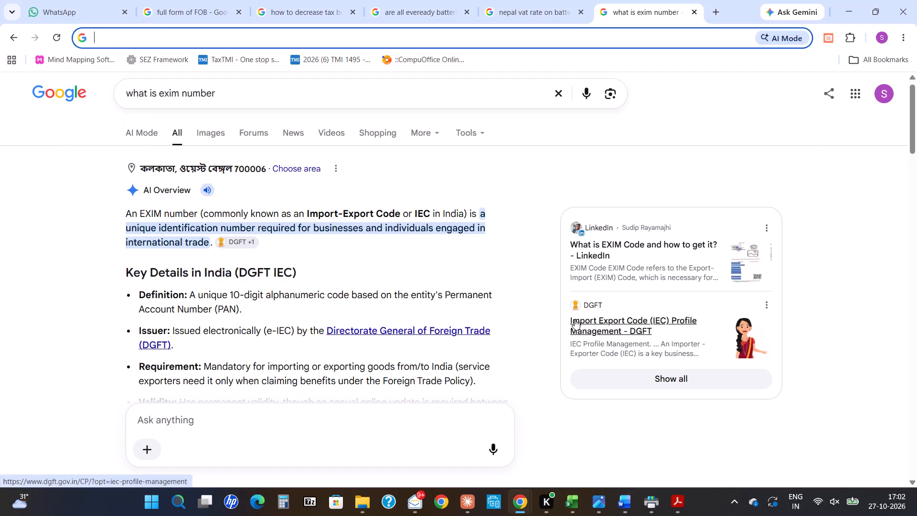
pyautogui.write('what is Ro')
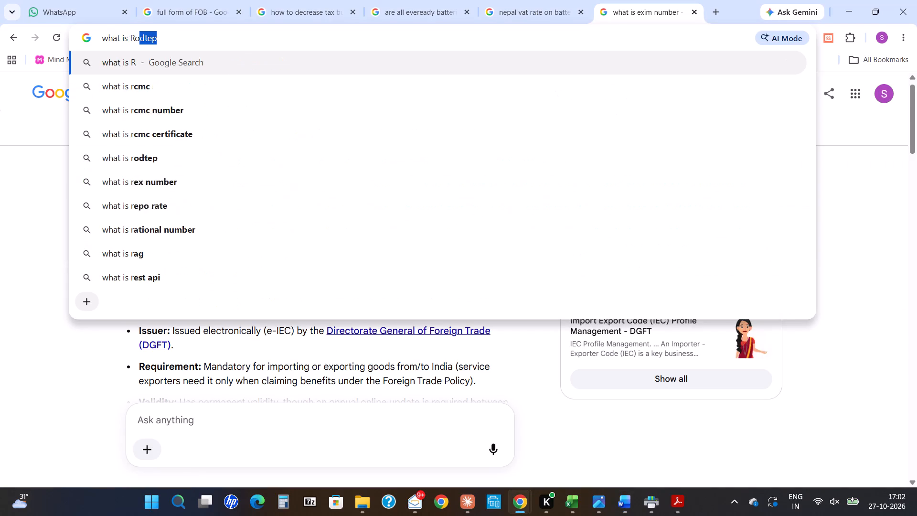
pyautogui.press('Return')
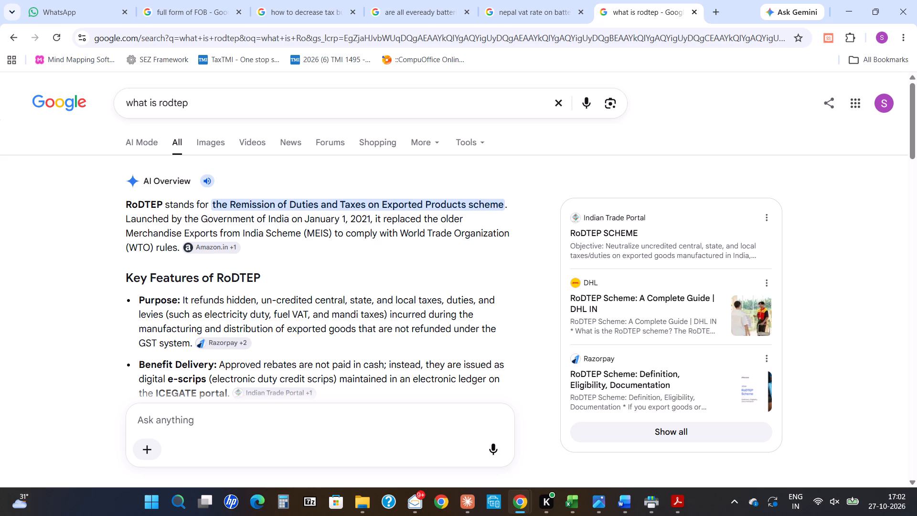
pyautogui.scroll(-1, 450, 296)
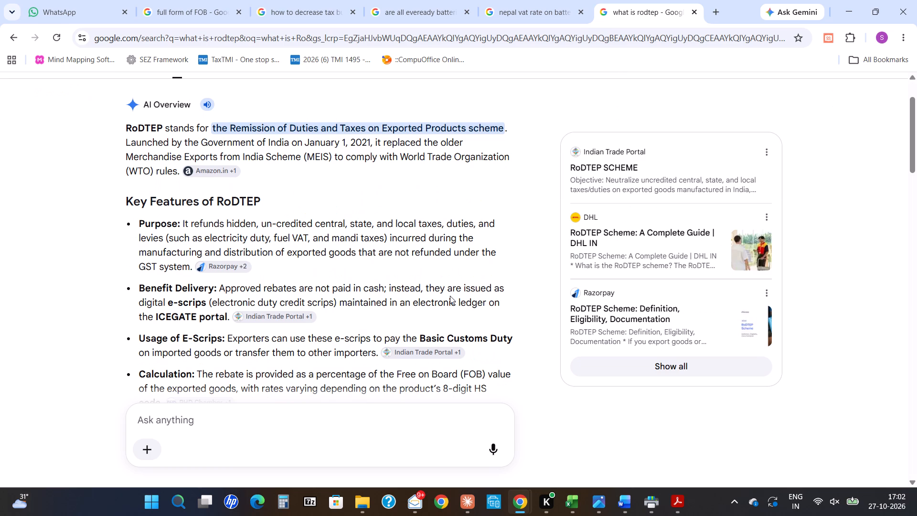
pyautogui.scroll(-1, 450, 296)
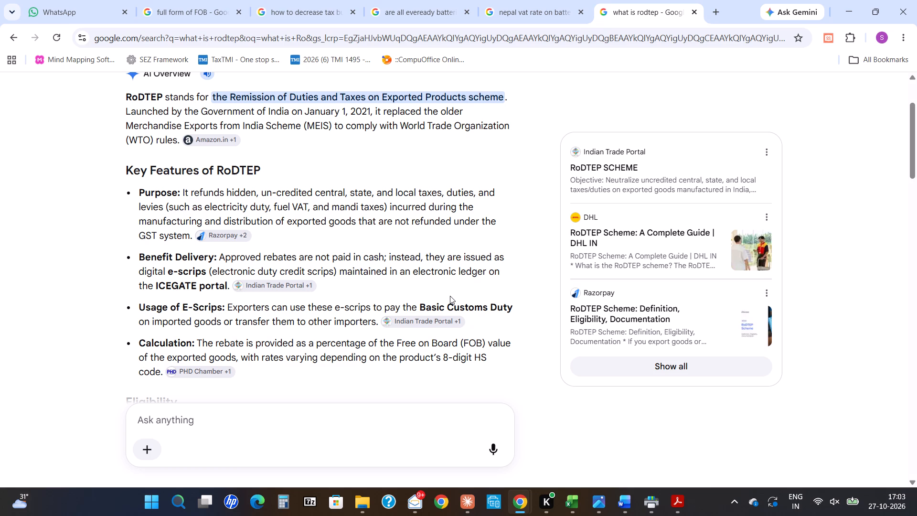
# Return to the Word summary and extend the second scope item with "and duty drawback", checking the Scope of Work wording.
pyautogui.hotkey('alt', 'Tab')
pyautogui.hotkey('alt', 'Tab')
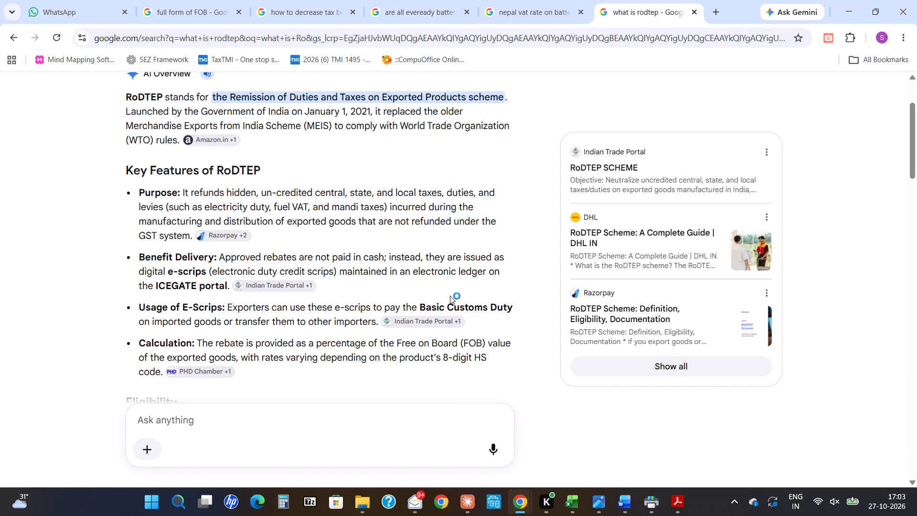
pyautogui.hotkey('alt', 'Tab')
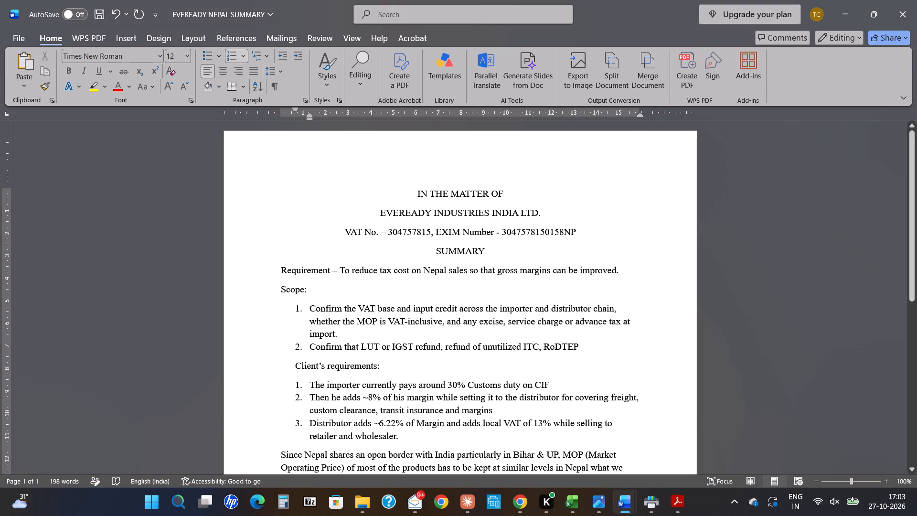
pyautogui.hotkey('alt', 'Tab')
pyautogui.hotkey('alt', 'Tab')
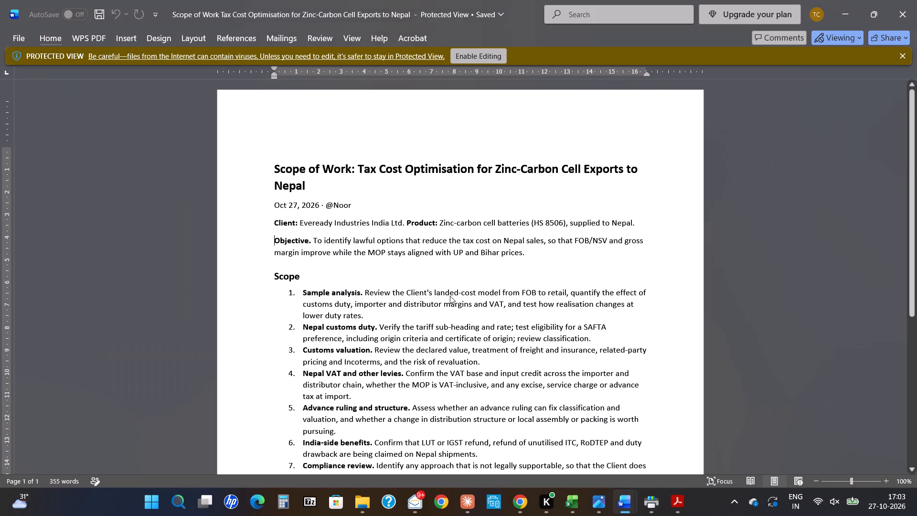
pyautogui.hotkey('alt', 'Tab')
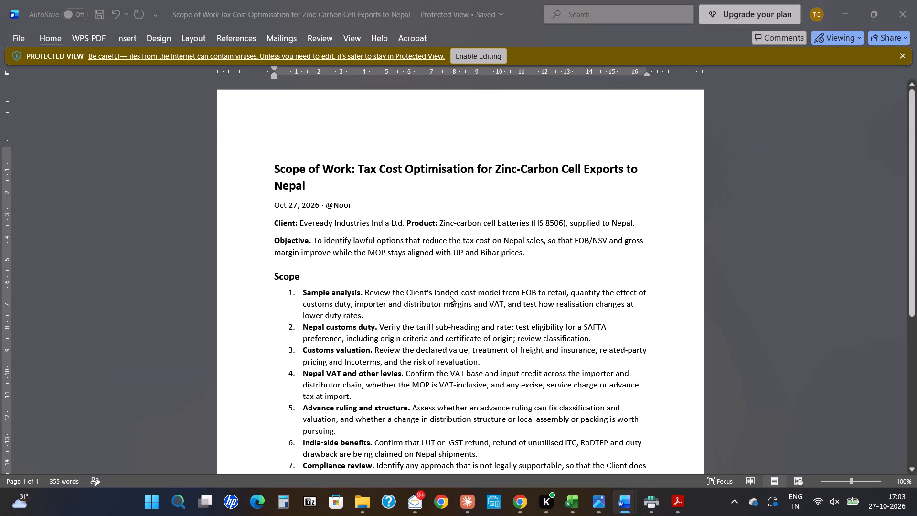
pyautogui.press('space')
pyautogui.write('and duty')
pyautogui.hotkey('alt', 'Tab')
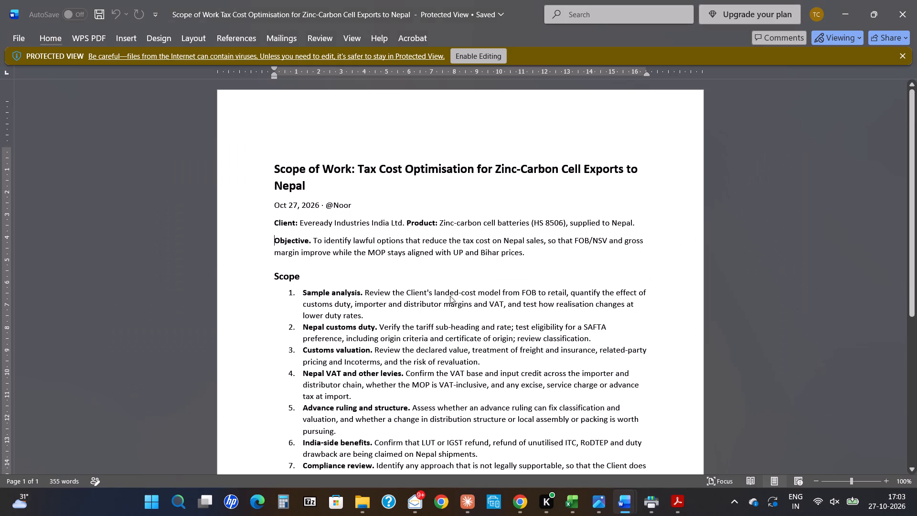
pyautogui.hotkey('alt', 'Tab')
pyautogui.press('space')
pyautogui.write('drawback')
pyautogui.press('space')
# Switch to Chrome and search Google for "what is duty drawback".
pyautogui.hotkey('alt', 'Tab')
pyautogui.hotkey('alt', 'Tab')
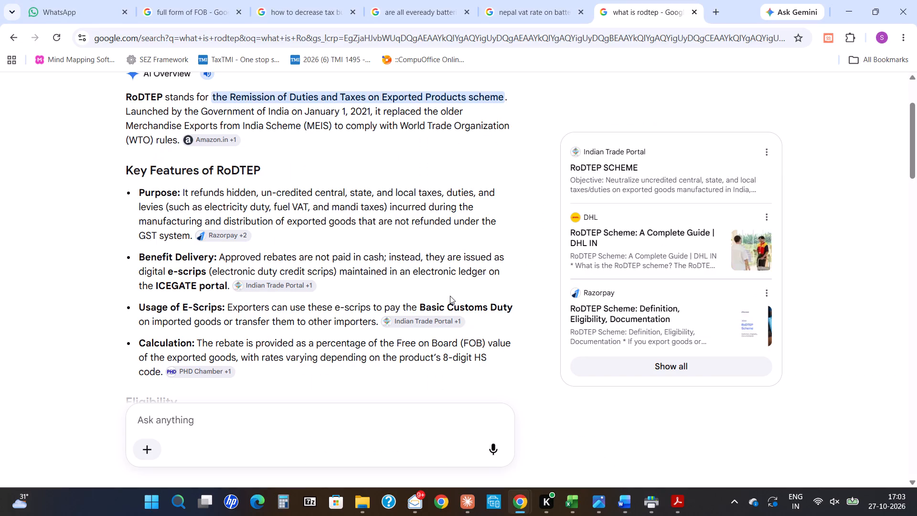
pyautogui.hotkey('ctrl', 'e')
pyautogui.press('BackSpace')
pyautogui.write('what is duty')
pyautogui.press('space')
pyautogui.press('Down')
pyautogui.press('Return')
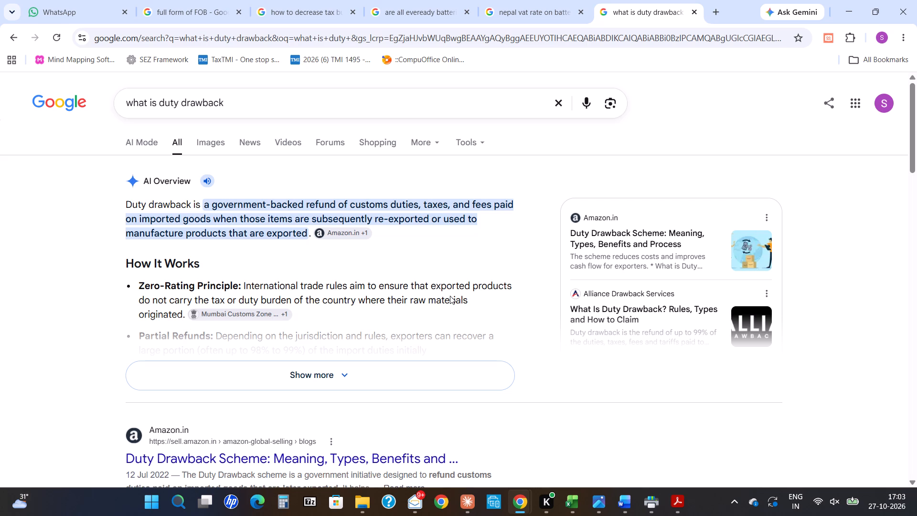
# Expand the duty drawback overview and read how it works, its categories under the Customs Act and its main benefits.
pyautogui.scroll(-1, 450, 296)
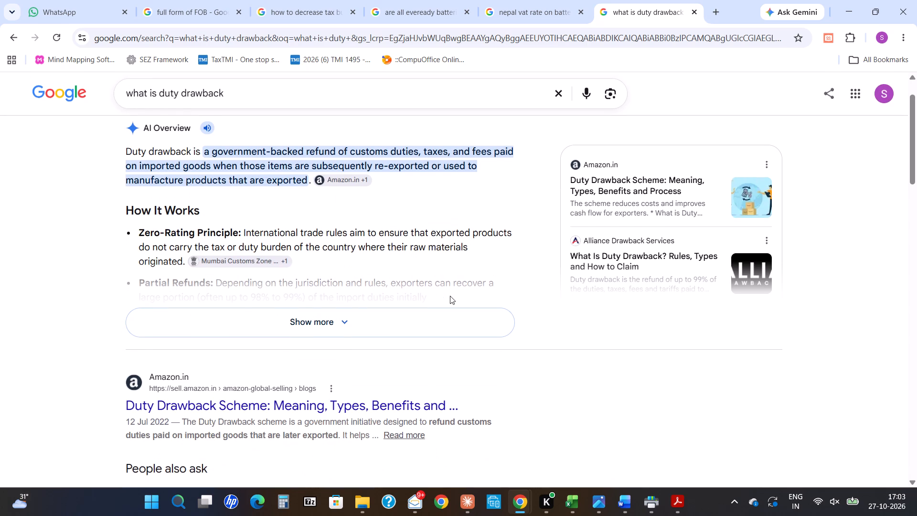
pyautogui.click(450, 296)
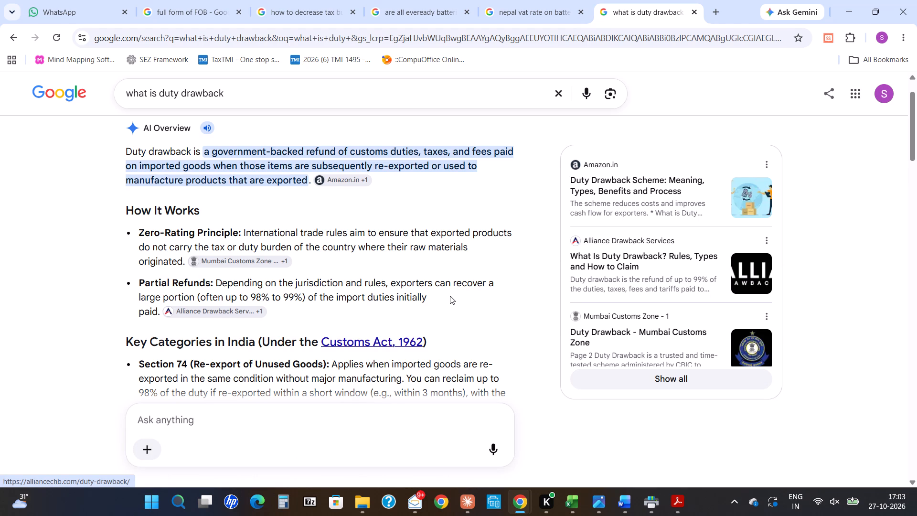
pyautogui.scroll(-1, 450, 296)
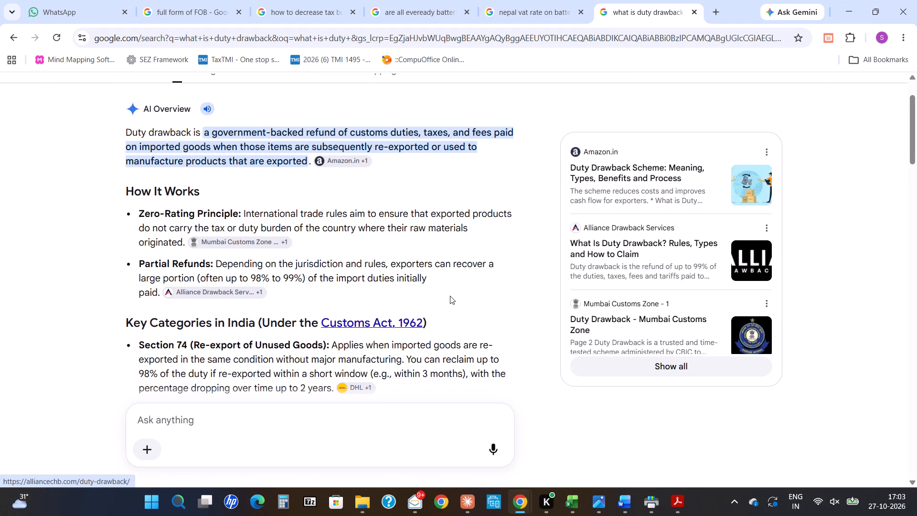
pyautogui.scroll(-2, 450, 296)
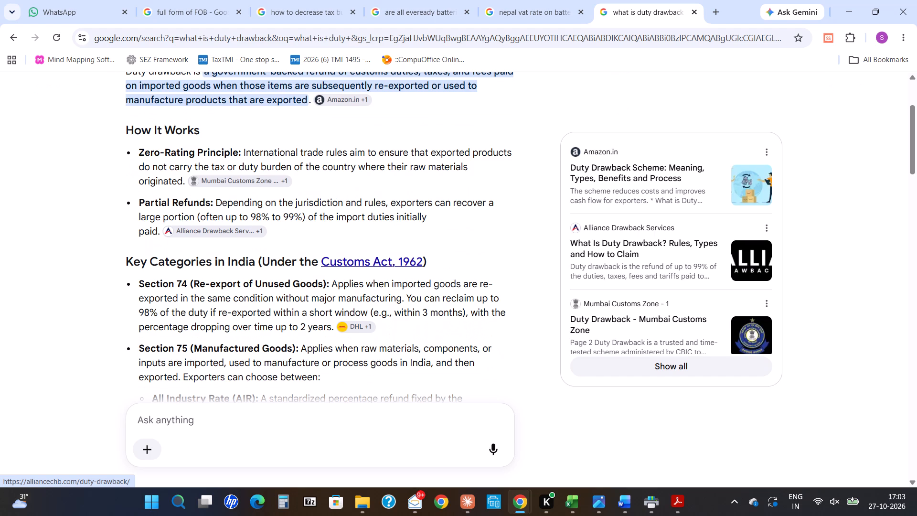
pyautogui.scroll(1, 450, 296)
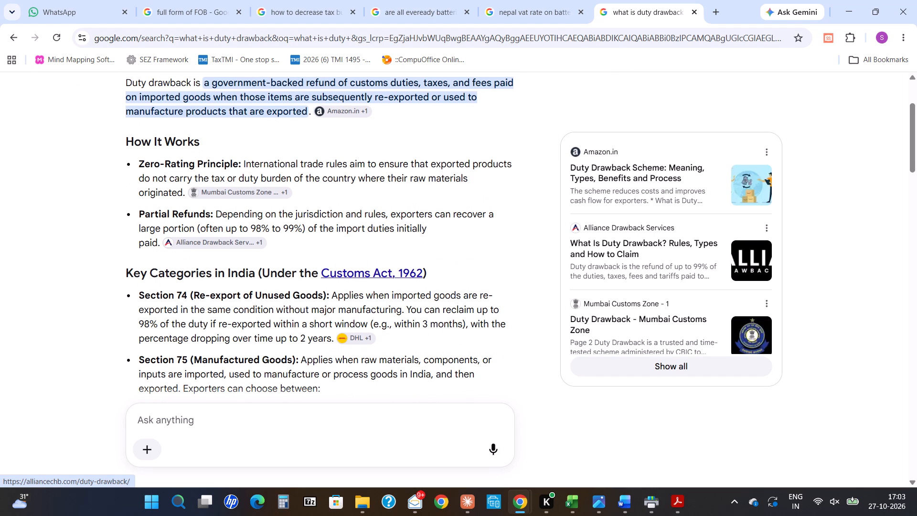
pyautogui.scroll(-1, 450, 296)
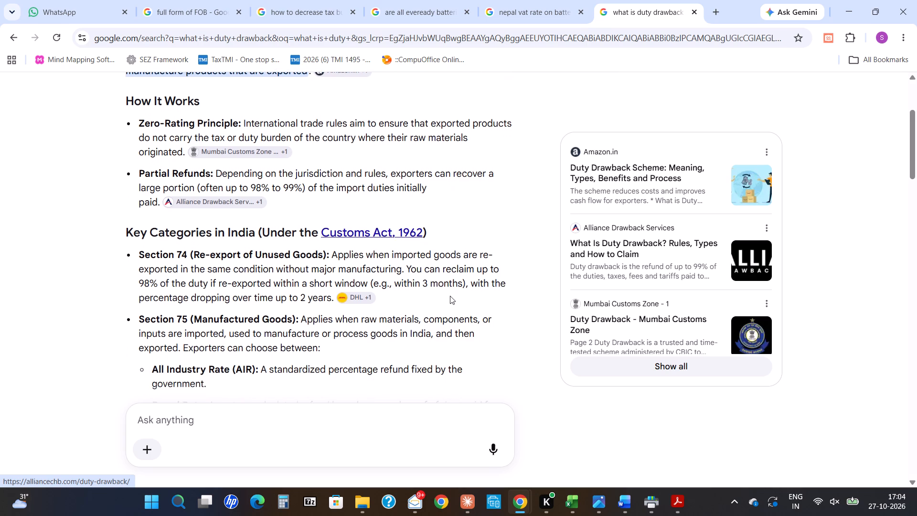
pyautogui.scroll(-2, 450, 296)
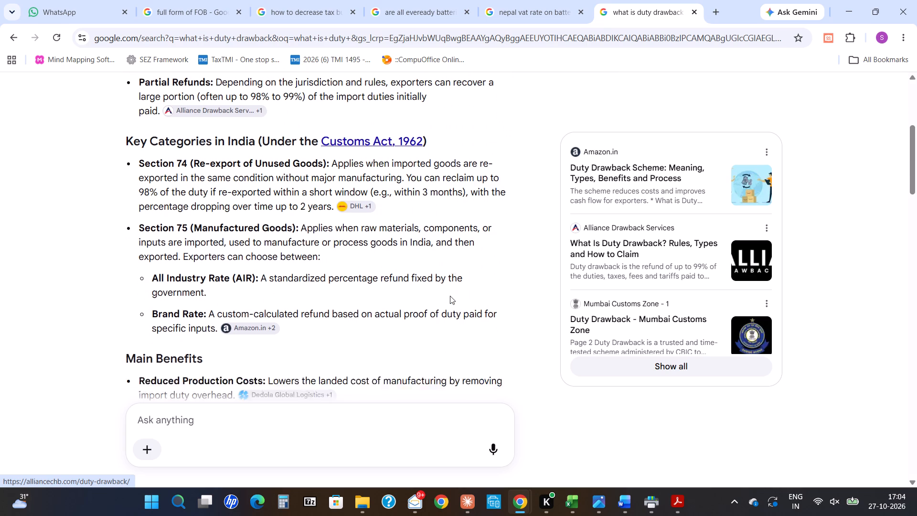
pyautogui.scroll(-1, 450, 296)
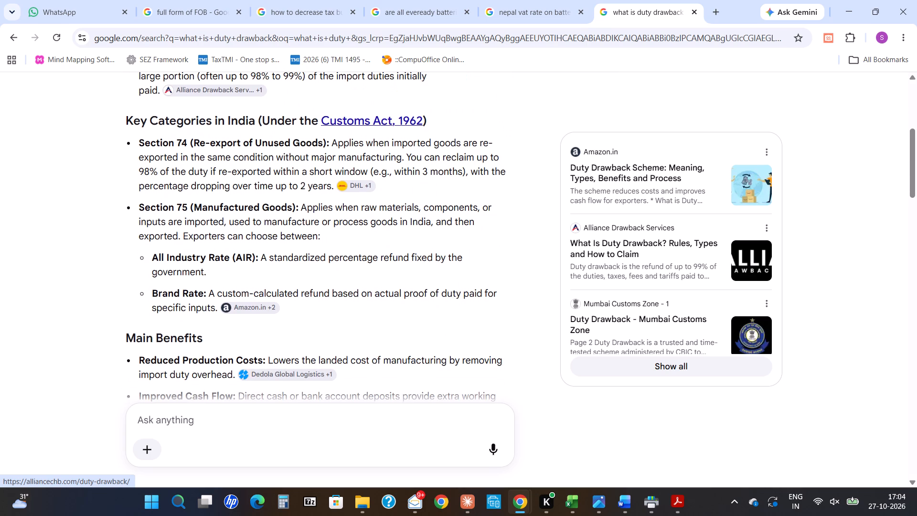
pyautogui.scroll(-1, 450, 296)
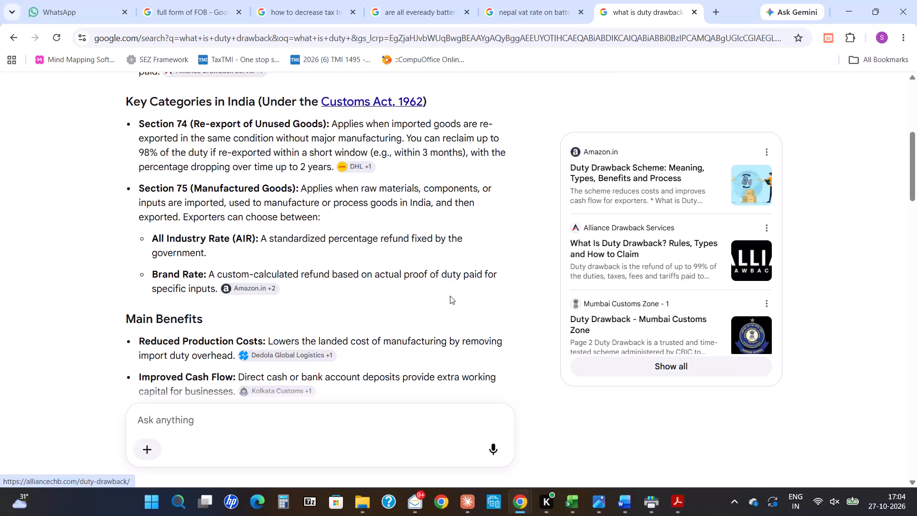
pyautogui.scroll(1, 450, 296)
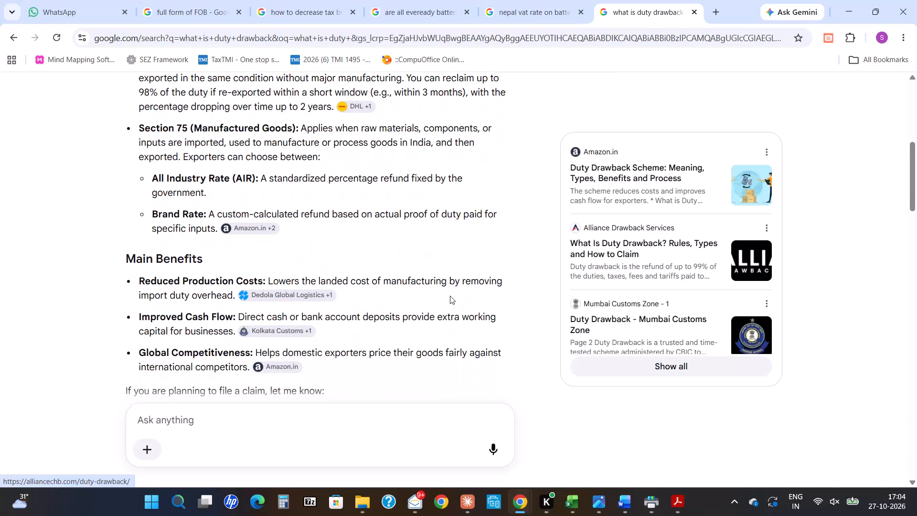
pyautogui.scroll(2, 450, 296)
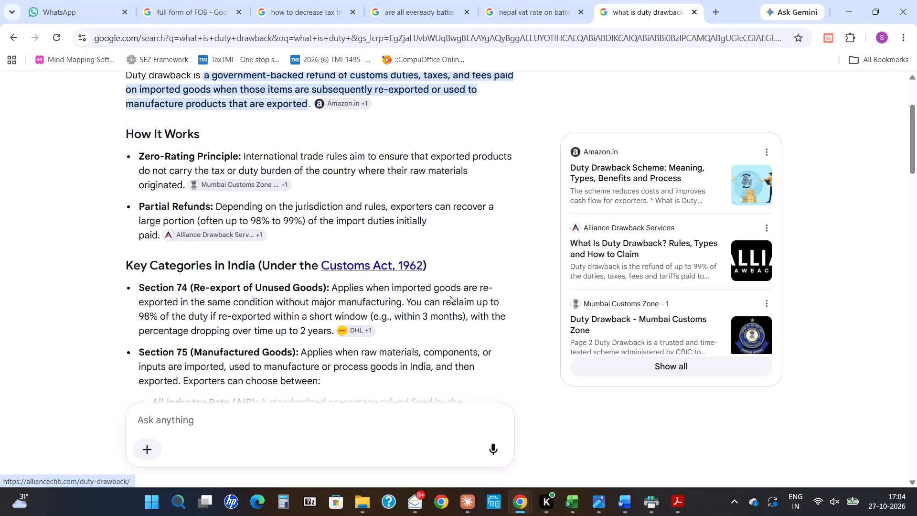
# Return to the Word summary and extend the second scope item with "are being claimed", checking the Scope of Work wording.
pyautogui.hotkey('alt', 'Tab')
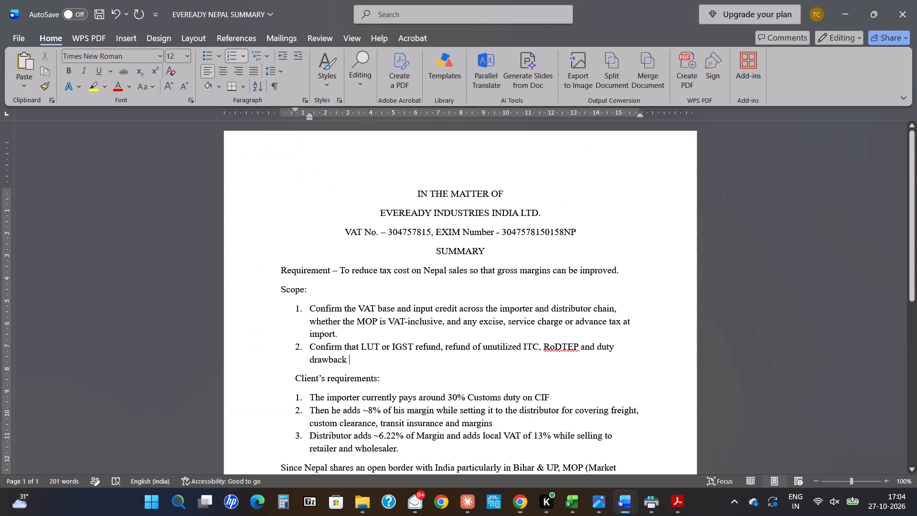
pyautogui.hotkey('alt', 'Tab')
pyautogui.hotkey('alt', 'Tab')
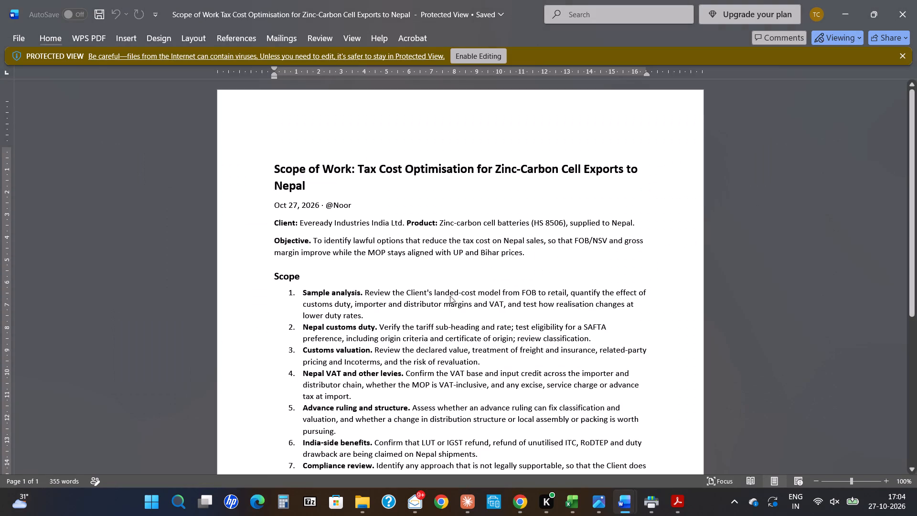
pyautogui.hotkey('alt', 'Tab')
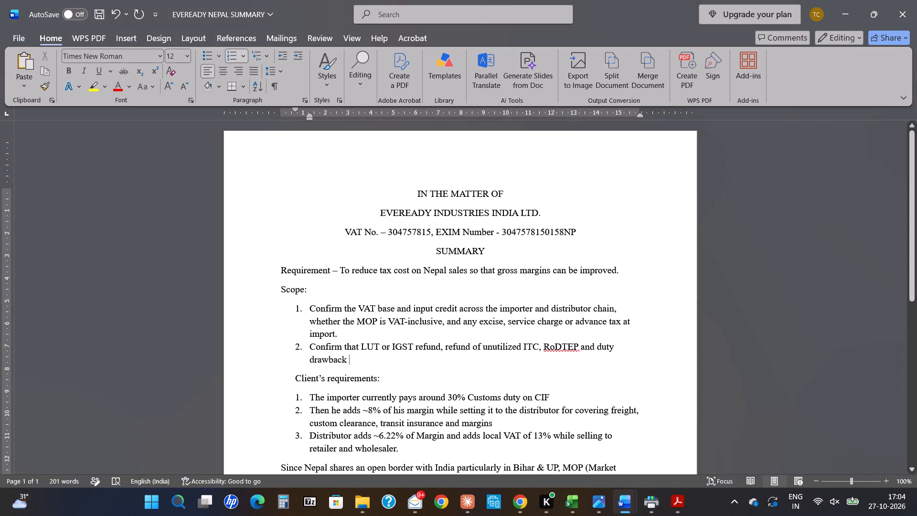
pyautogui.write('ar e')
pyautogui.press('BackSpace')
pyautogui.press('BackSpace')
pyautogui.write('e being')
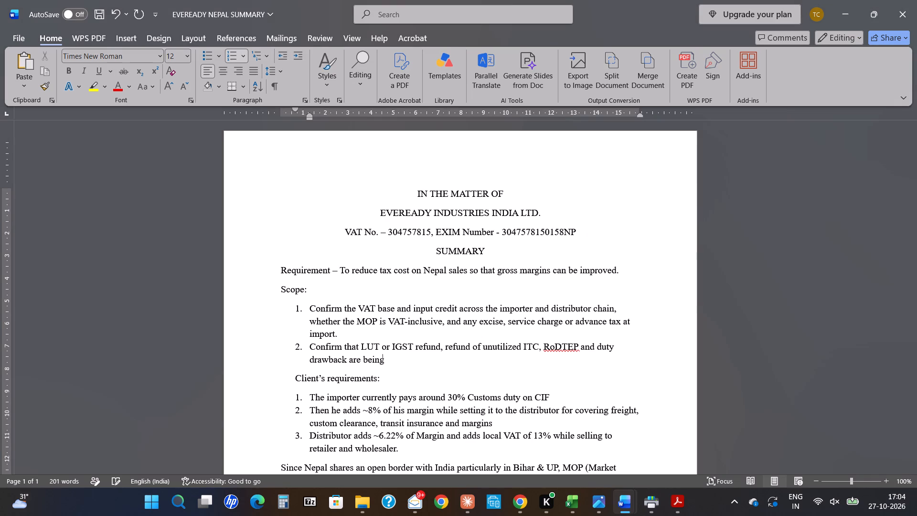
pyautogui.press('space')
pyautogui.hotkey('alt', 'Tab')
pyautogui.hotkey('alt', 'Tab')
pyautogui.write('claimed')
pyautogui.press('space')
# Complete the second scope item with "on Nepal shipments.", following the Scope of Work.
pyautogui.hotkey('alt', 'Tab')
pyautogui.hotkey('alt', 'Tab')
pyautogui.write('on Nepal shipl')
pyautogui.press('BackSpace')
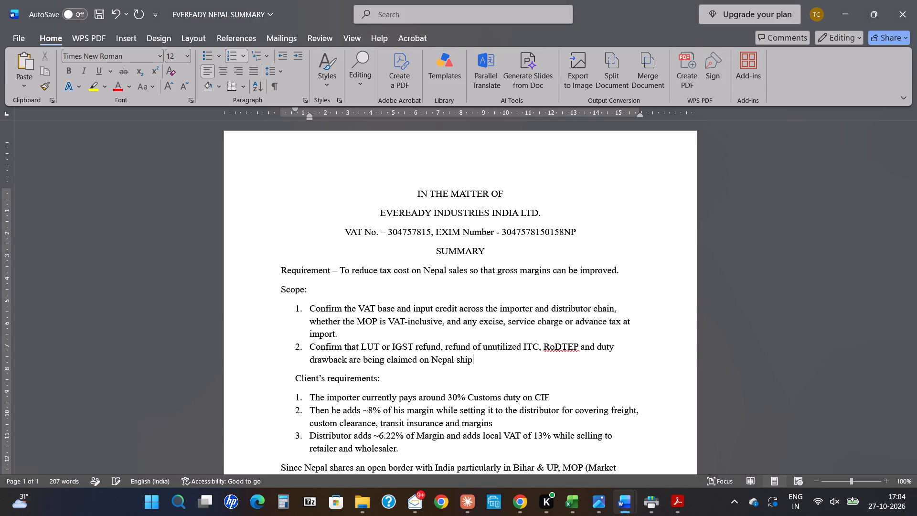
pyautogui.write('mn')
pyautogui.press('BackSpace')
pyautogui.write('ents.')
pyautogui.hotkey('alt', 'Tab')
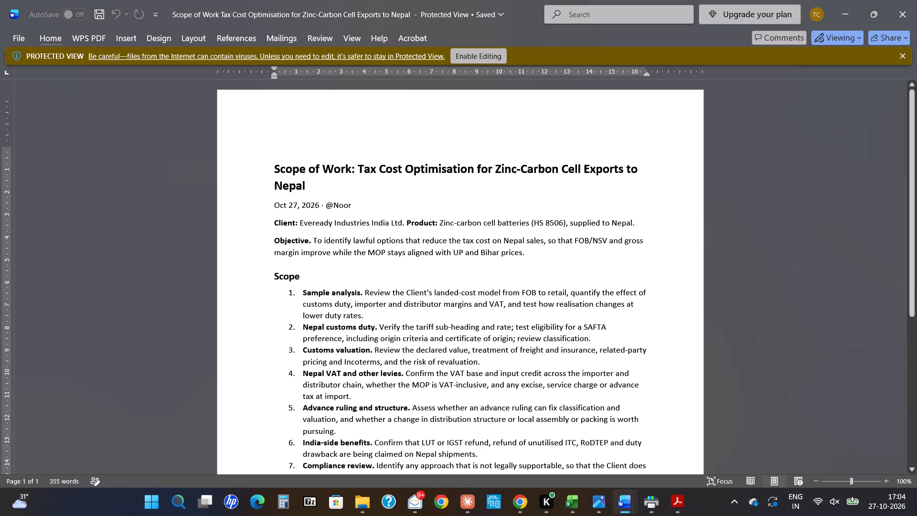
pyautogui.hotkey('alt', 'Tab')
# Add a third scope item beginning "Review the Client's calculation of the cost model", consulting the Scope of Work's sample analysis item.
pyautogui.press('Return')
pyautogui.hotkey('alt', 'Tab')
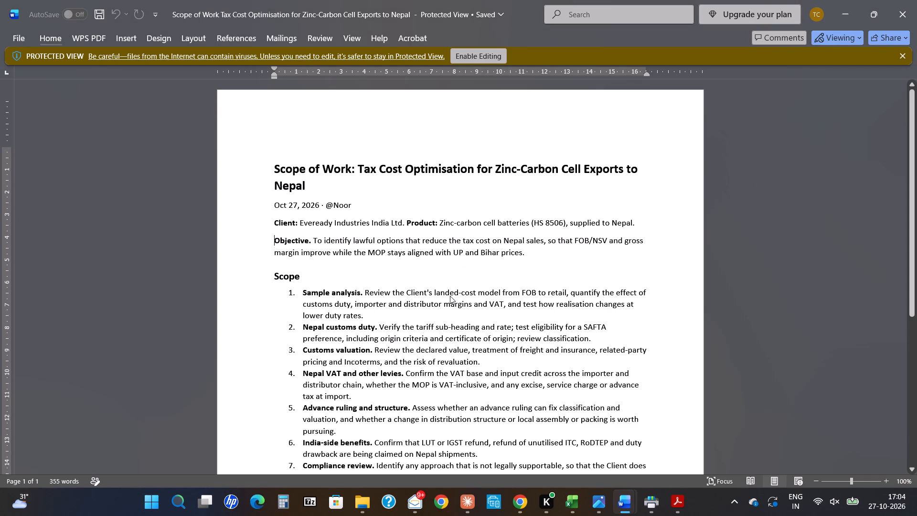
pyautogui.hotkey('alt', 'Tab')
pyautogui.write("Review the Client's")
pyautogui.press('space')
pyautogui.hotkey('alt', 'Tab')
pyautogui.hotkey('alt', 'Tab')
pyautogui.write('calci')
pyautogui.press('BackSpace')
pyautogui.write('ulation')
pyautogui.hotkey('alt', 'Tab')
pyautogui.hotkey('alt', 'Tab')
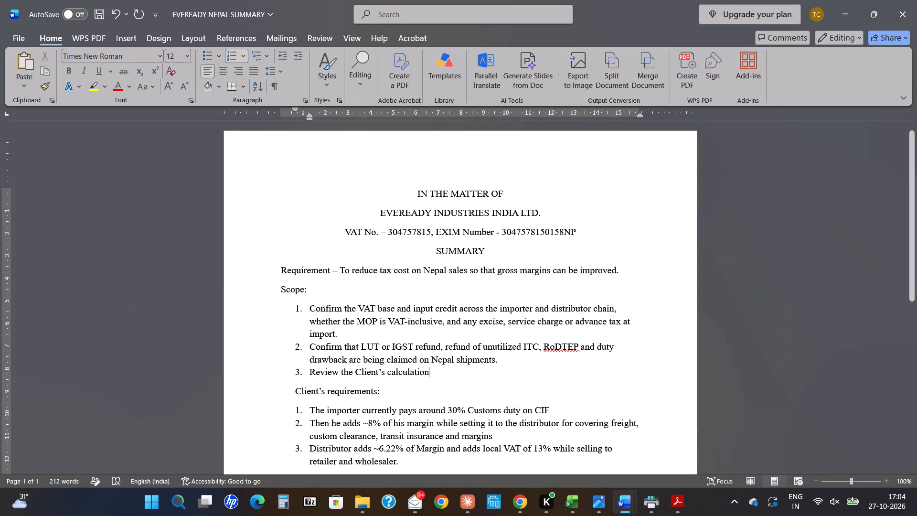
pyautogui.press('space')
pyautogui.write('of')
pyautogui.press('space')
pyautogui.write('the cost mos')
pyautogui.press('BackSpace')
pyautogui.write('del')
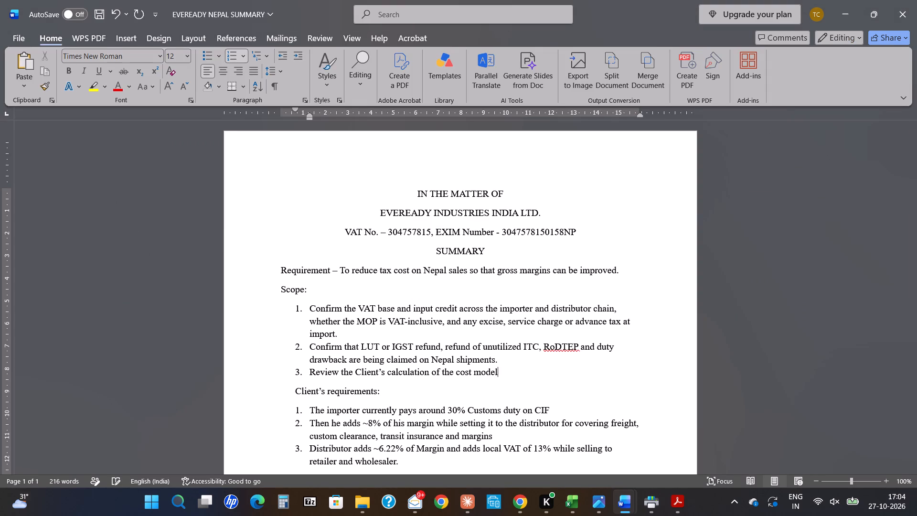
# Extend the third scope item with ", quantify the effect of customs duty" from the Scope of Work.
pyautogui.hotkey('alt', 'Tab')
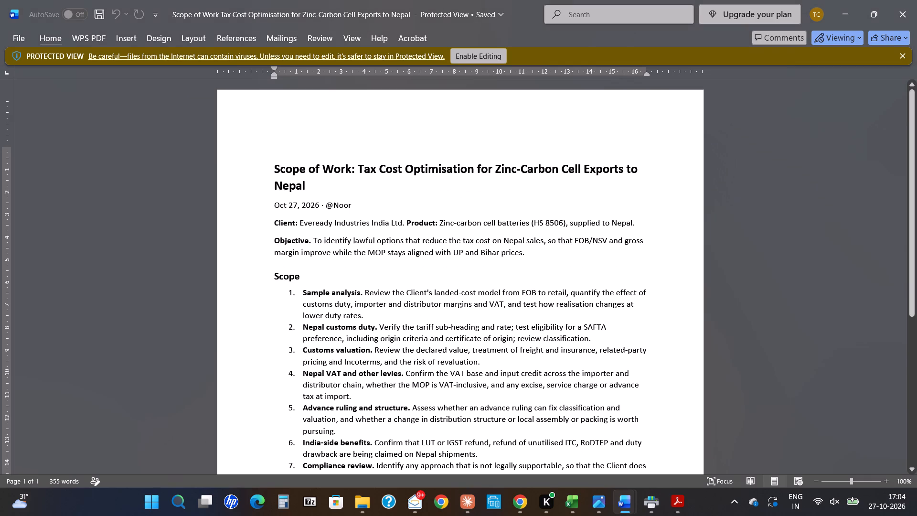
pyautogui.hotkey('alt', 'Tab')
pyautogui.write(', quantify the effect')
pyautogui.press('space')
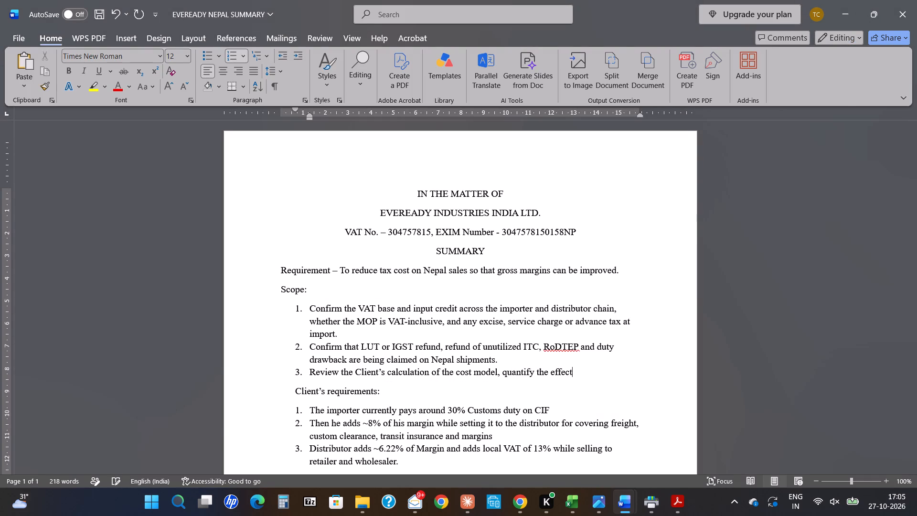
pyautogui.hotkey('alt', 'Tab')
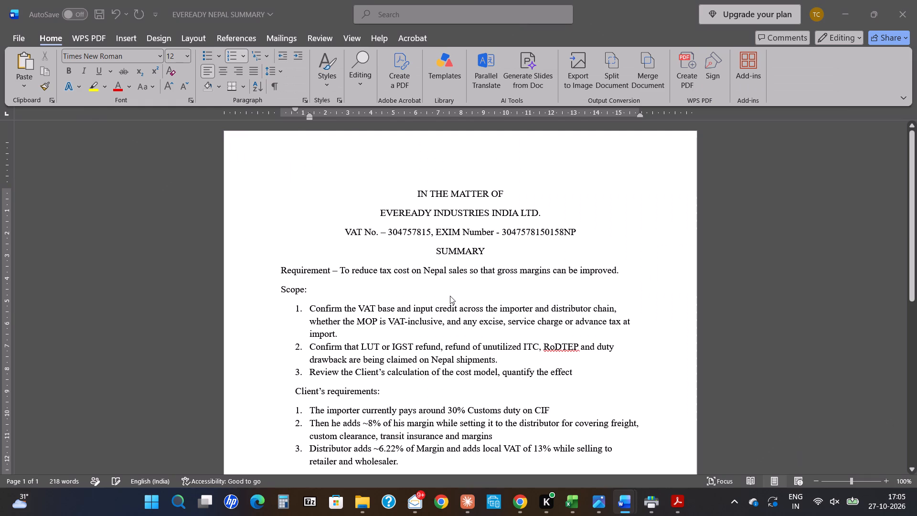
pyautogui.hotkey('alt', 'Tab')
pyautogui.write('of customs duty')
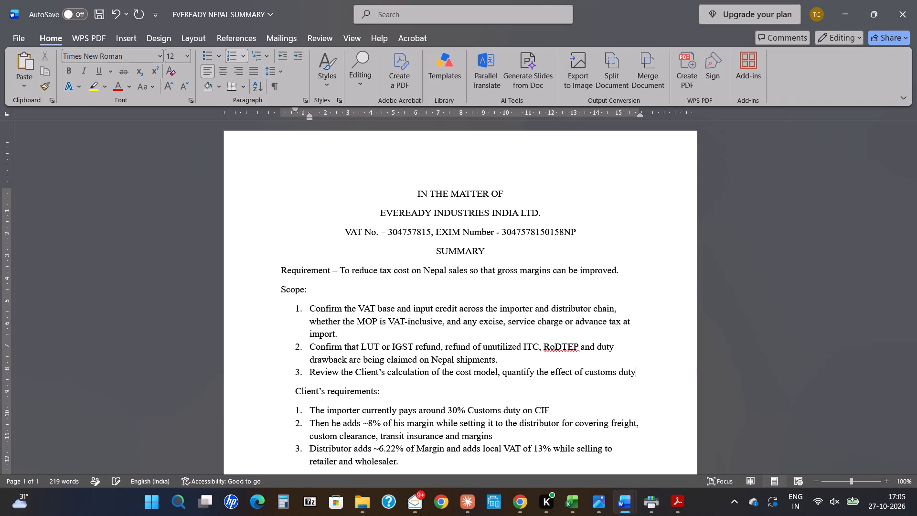
# Extend the third scope item with ", importer and distributor margins and VAT", checking the Scope of Work wording.
pyautogui.hotkey('alt', 'Tab')
pyautogui.hotkey('alt', 'Tab')
pyautogui.write(', importer')
pyautogui.press('space')
pyautogui.hotkey('alt', 'Tab')
pyautogui.hotkey('alt', 'Tab')
pyautogui.write('and distributor')
pyautogui.press('space')
pyautogui.hotkey('alt', 'Tab')
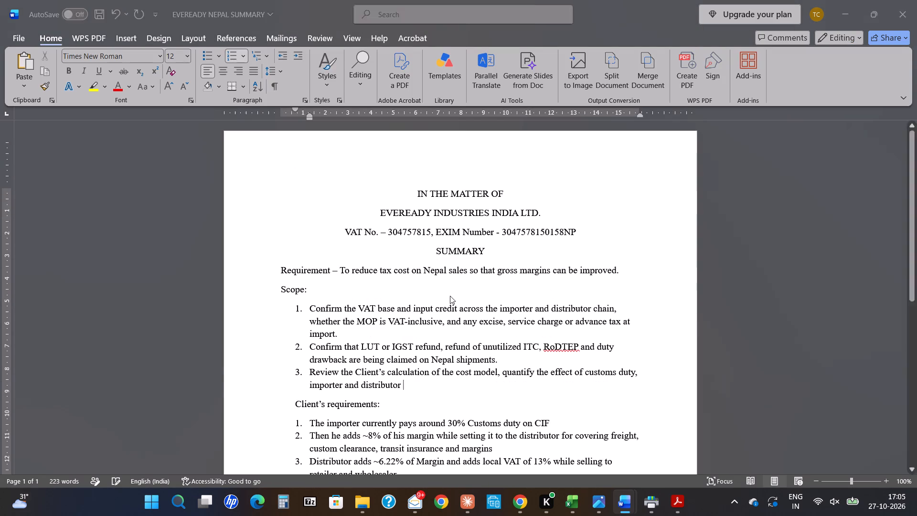
pyautogui.hotkey('alt', 'Tab')
pyautogui.write('marginds')
pyautogui.press('space')
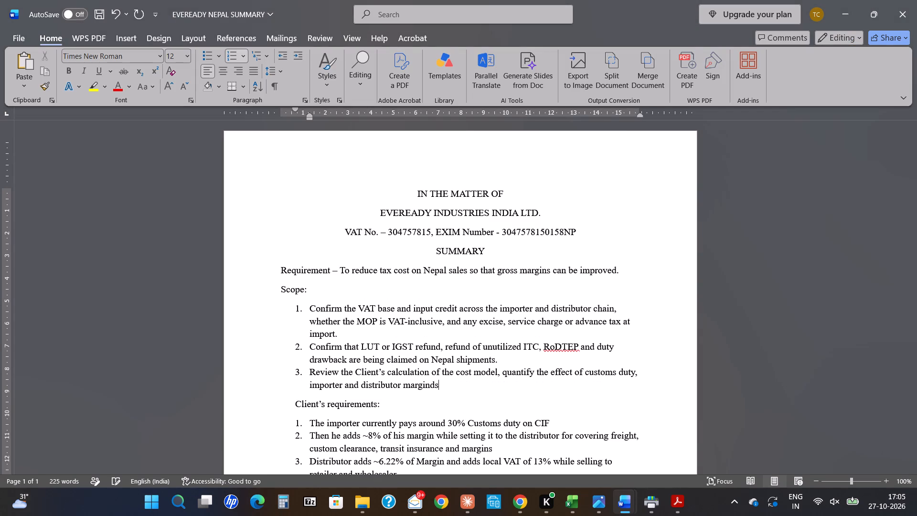
pyautogui.press('BackSpace')
pyautogui.press('BackSpace')
pyautogui.press('BackSpace')
pyautogui.write('s and VAT')
# Continue the third scope item with ", and test how realisation changes", following the Scope of Work.
pyautogui.hotkey('alt', 'Tab')
pyautogui.hotkey('alt', 'Tab')
pyautogui.write(', and test how')
pyautogui.press('space')
pyautogui.hotkey('alt', 'Tab')
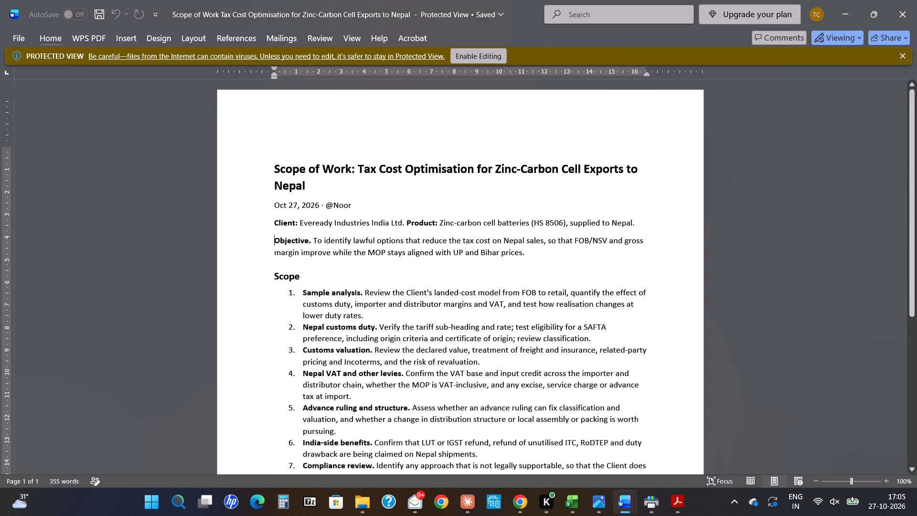
pyautogui.hotkey('alt', 'Tab')
pyautogui.write('realisation')
pyautogui.hotkey('alt', 'Tab')
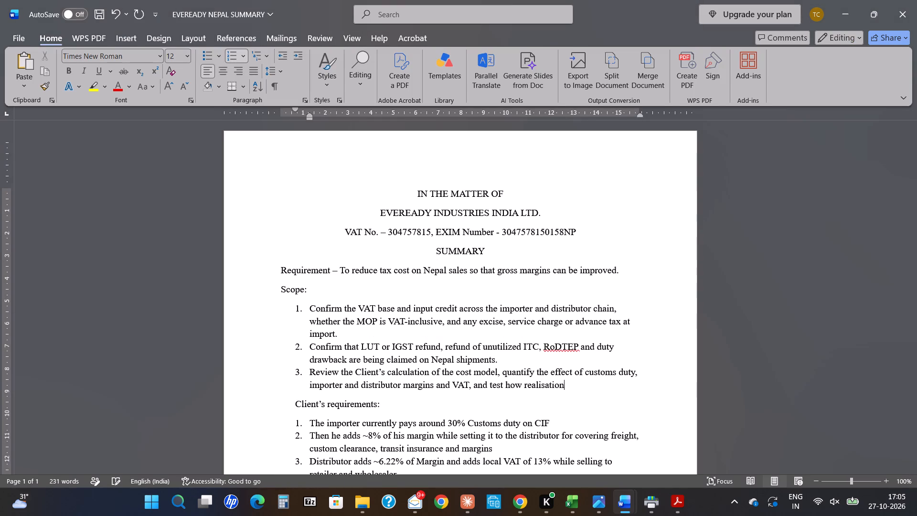
pyautogui.hotkey('alt', 'Tab')
pyautogui.press('space')
pyautogui.write('changes')
pyautogui.press('space')
# Finish the third scope item with "at lower duty rates." and start an empty fourth item.
pyautogui.hotkey('alt', 'Tab')
pyautogui.hotkey('alt', 'Tab')
pyautogui.write('at loe')
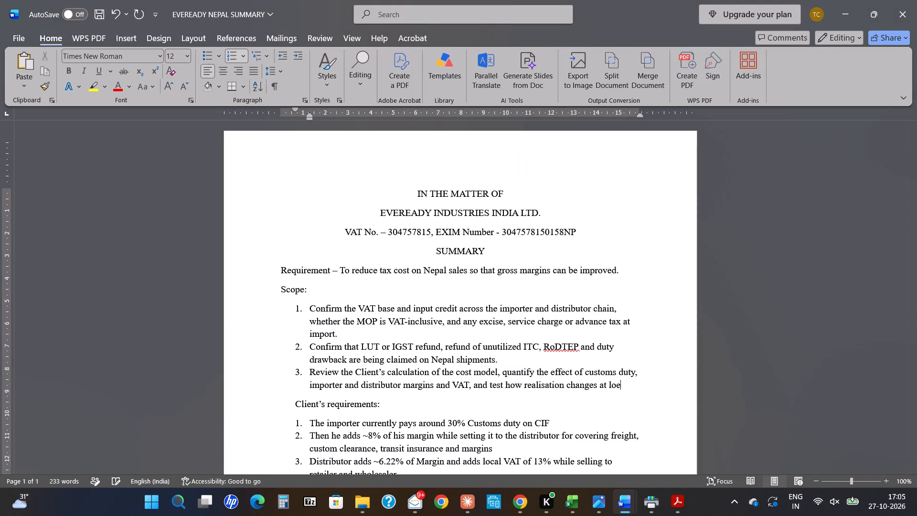
pyautogui.press('BackSpace')
pyautogui.write('wer')
pyautogui.press('space')
pyautogui.hotkey('alt', 'Tab')
pyautogui.hotkey('alt', 'Tab')
pyautogui.write('duty rates.')
pyautogui.hotkey('alt', 'Tab')
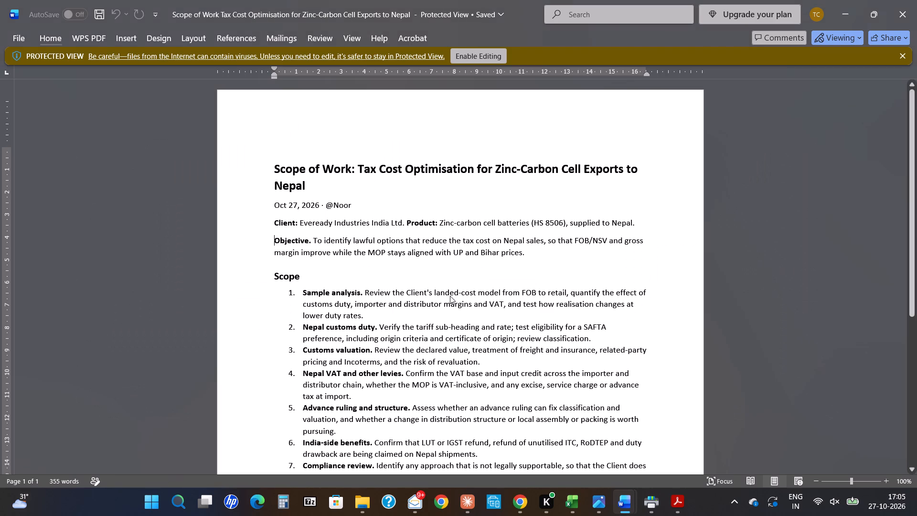
pyautogui.hotkey('alt', 'Tab')
pyautogui.press('Return')
# Check the Scope of Work, switch to Chrome, search Google for "what is SAFTA" and read the expanded overview.
pyautogui.hotkey('alt', 'Tab')
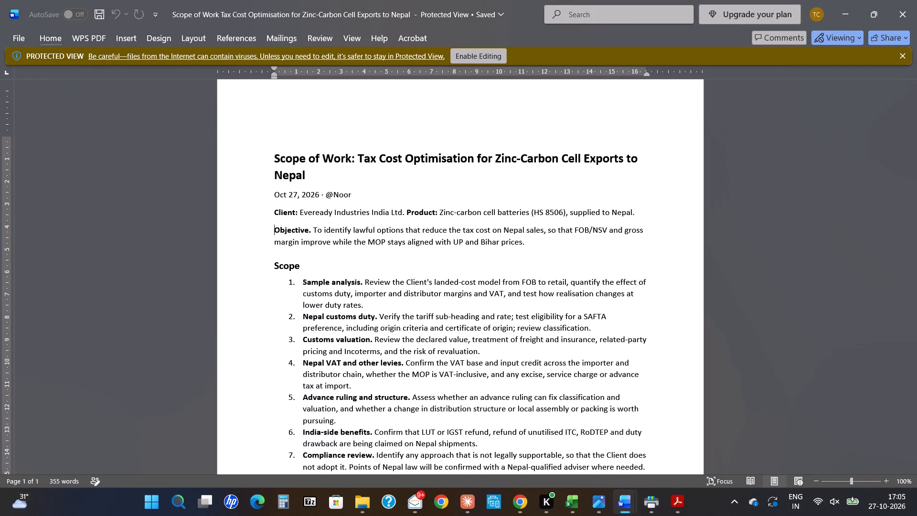
pyautogui.hotkey('alt', 'Tab')
pyautogui.hotkey('alt', 'Tab')
pyautogui.hotkey('ctrl', 'e')
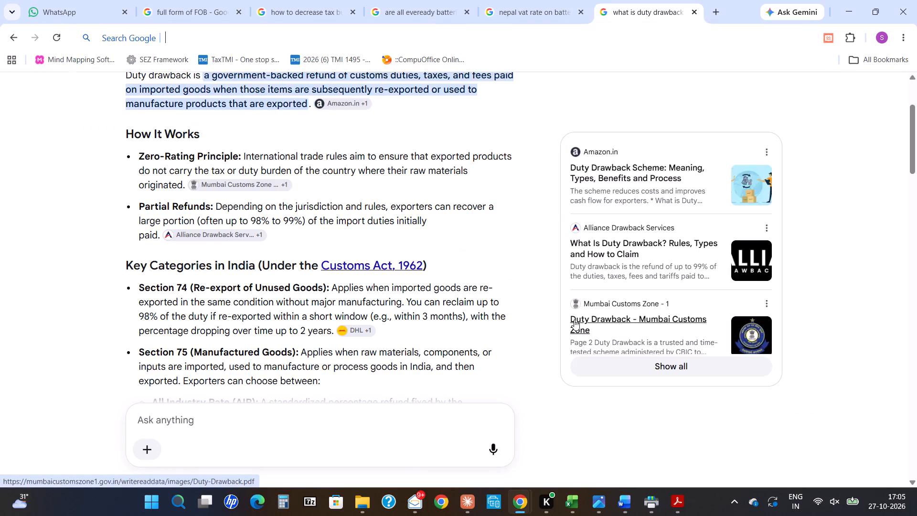
pyautogui.press('BackSpace')
pyautogui.write('what is s')
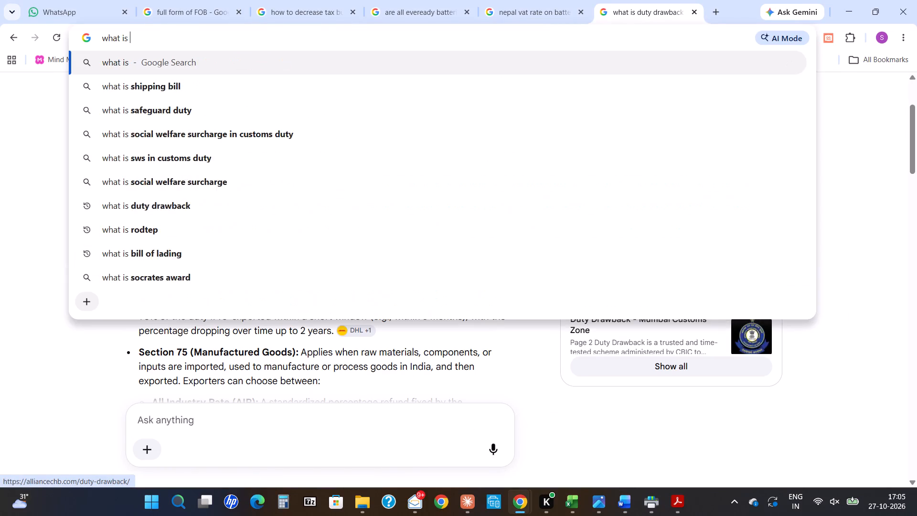
pyautogui.press('BackSpace')
pyautogui.write('SAFTA')
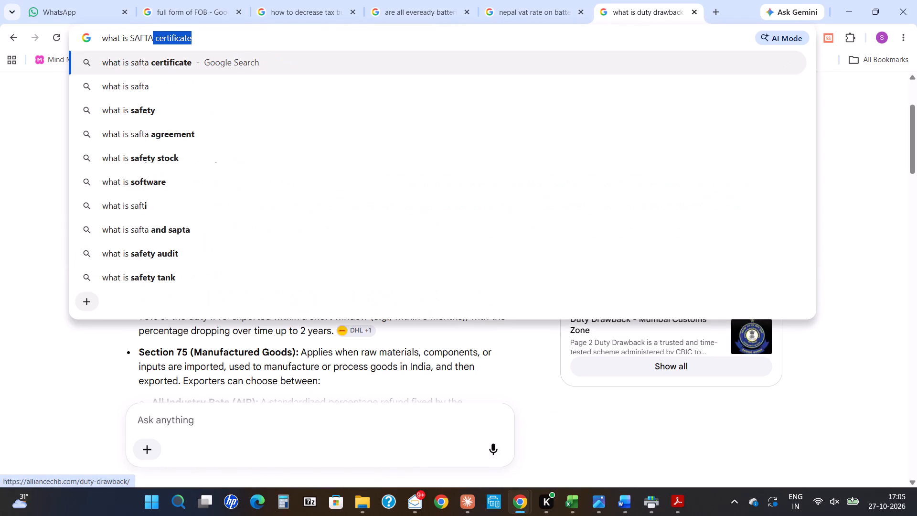
pyautogui.press('Down')
pyautogui.press('Return')
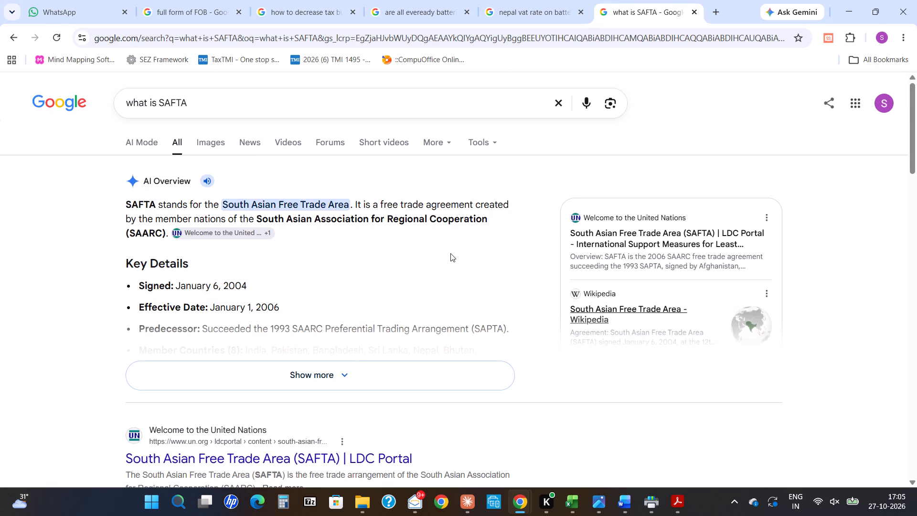
pyautogui.click(406, 351)
pyautogui.scroll(-1, 406, 351)
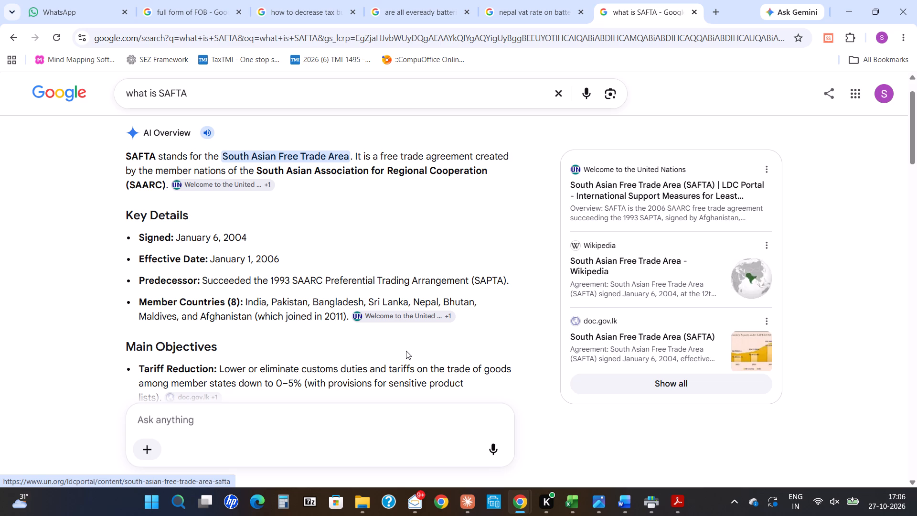
# Ask Google's AI the follow-up question "is nepal in safta?".
pyautogui.click(341, 398)
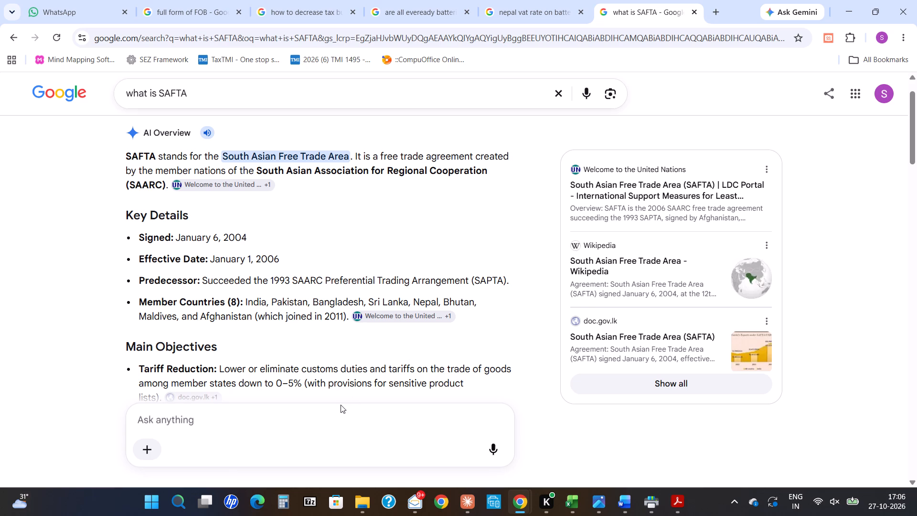
pyautogui.click(341, 405)
pyautogui.write('is nepal i')
pyautogui.write('n ssa')
pyautogui.press('BackSpace')
pyautogui.press('BackSpace')
pyautogui.write('afta?')
pyautogui.press('Return')
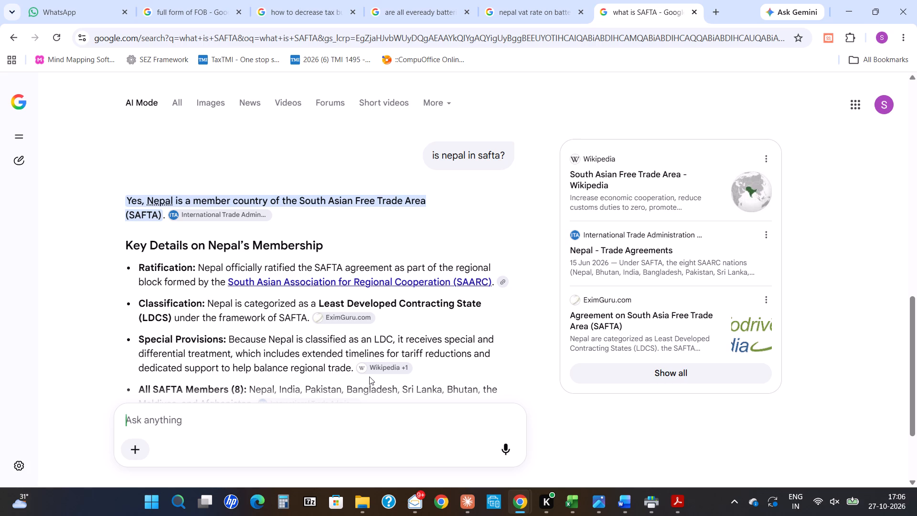
pyautogui.hotkey('alt', 'Tab')
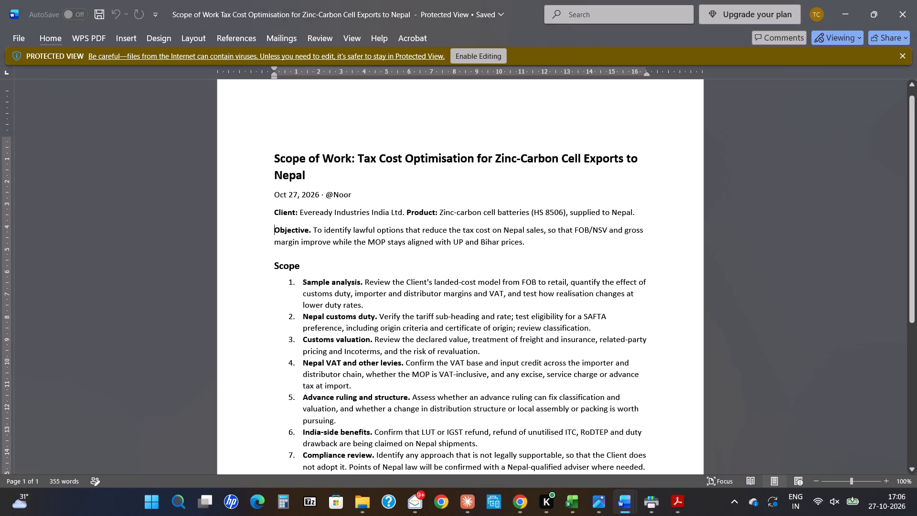
pyautogui.hotkey('alt', 'Tab')
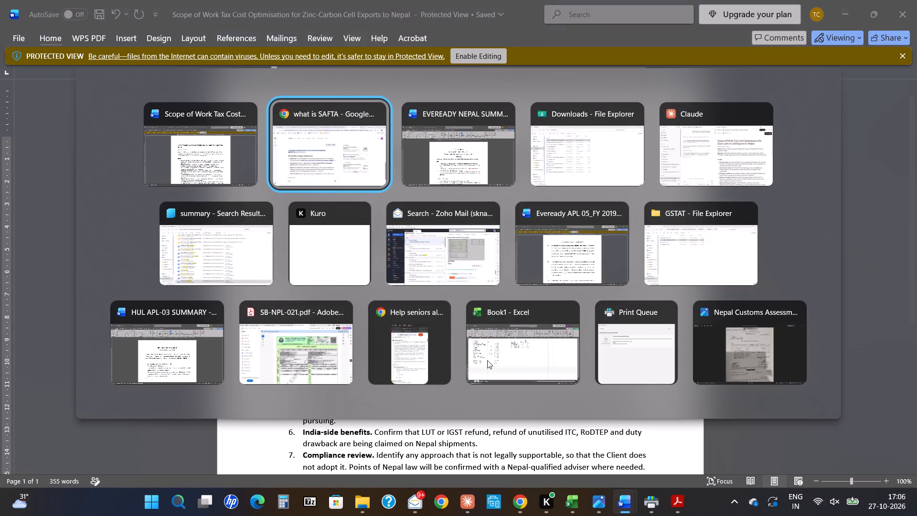
pyautogui.scroll(5, 487, 360)
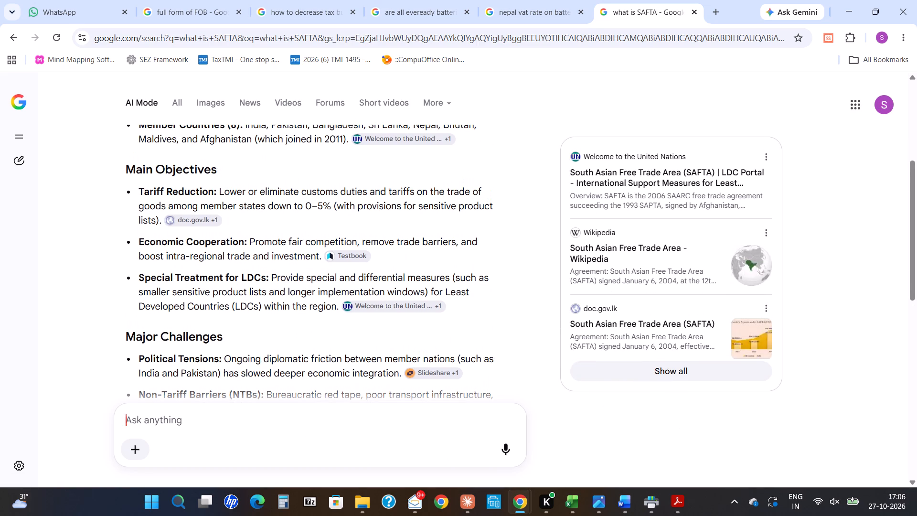
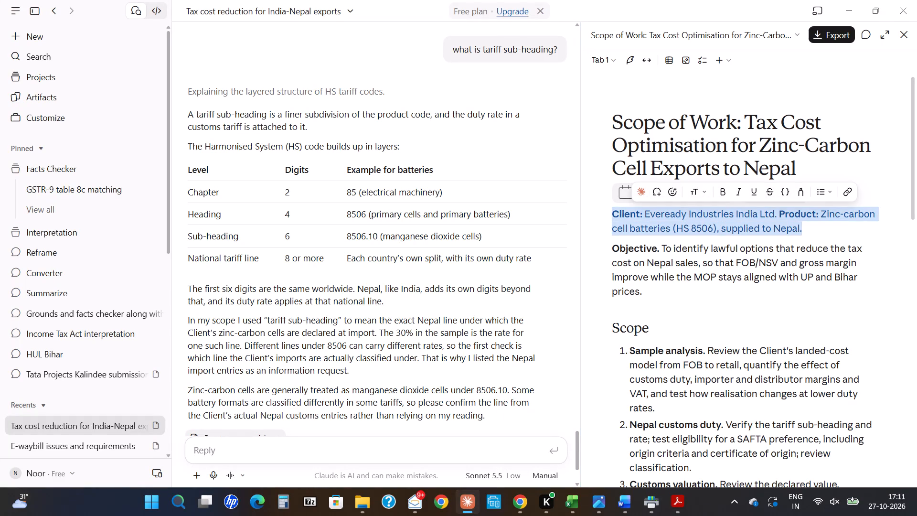
pyautogui.hotkey('alt', 'Tab')
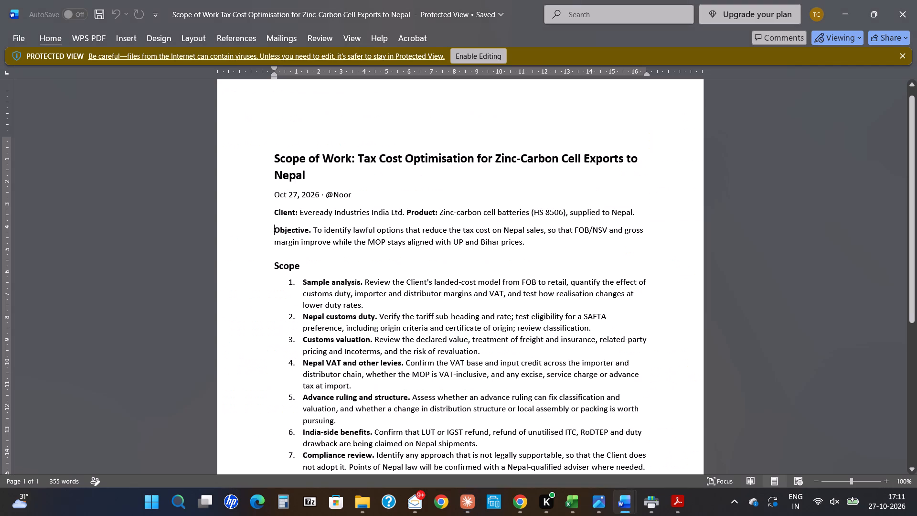
pyautogui.hotkey('alt', 'Tab')
pyautogui.hotkey('alt', 'Tab')
pyautogui.hotkey('alt', 'Tab')
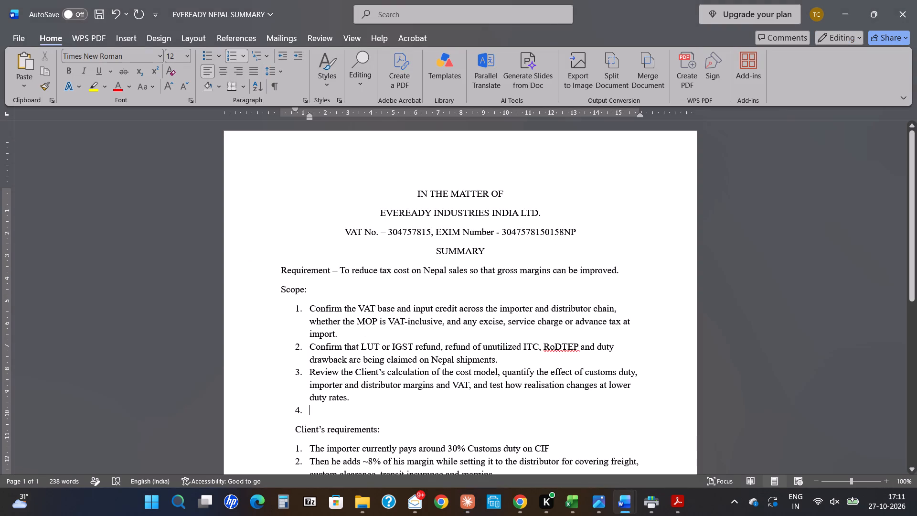
pyautogui.hotkey('alt', 'Tab')
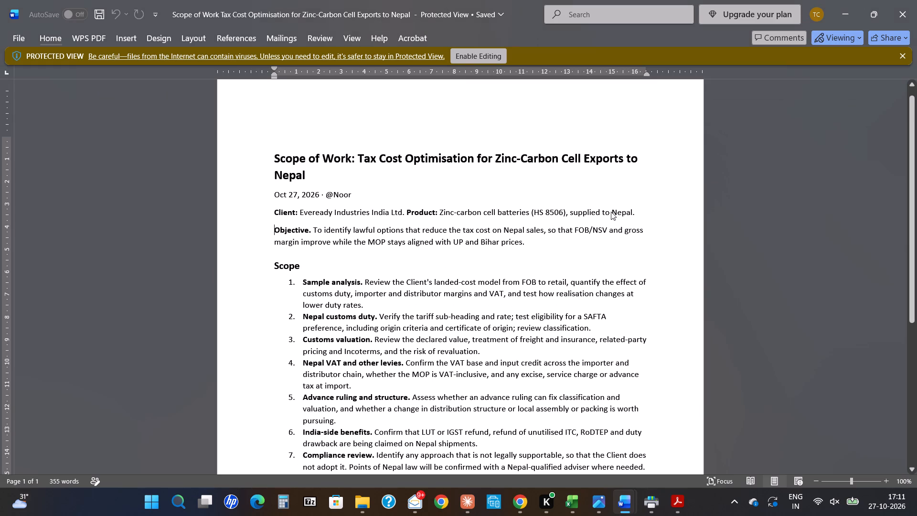
pyautogui.hotkey('alt', 'Tab')
pyautogui.hotkey('alt', 'Tab')
pyautogui.hotkey('alt', 'Tab')
pyautogui.hotkey('alt', 'Tab')
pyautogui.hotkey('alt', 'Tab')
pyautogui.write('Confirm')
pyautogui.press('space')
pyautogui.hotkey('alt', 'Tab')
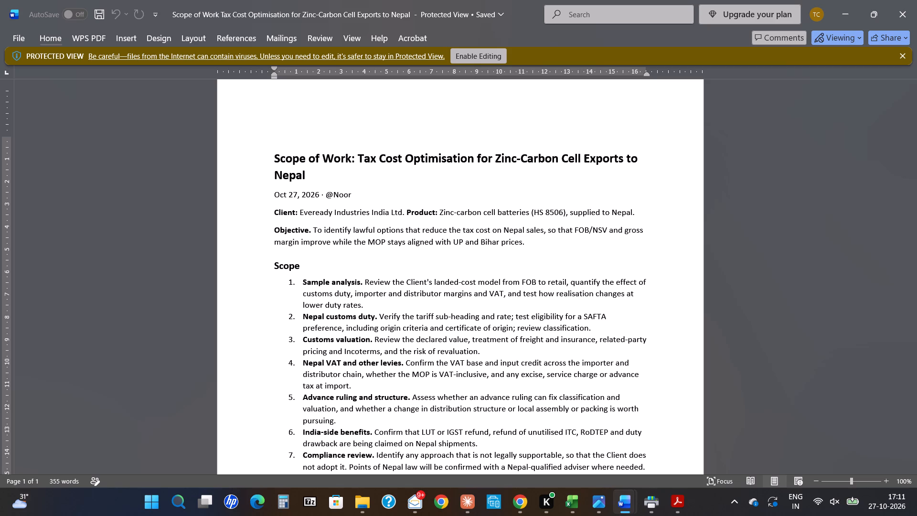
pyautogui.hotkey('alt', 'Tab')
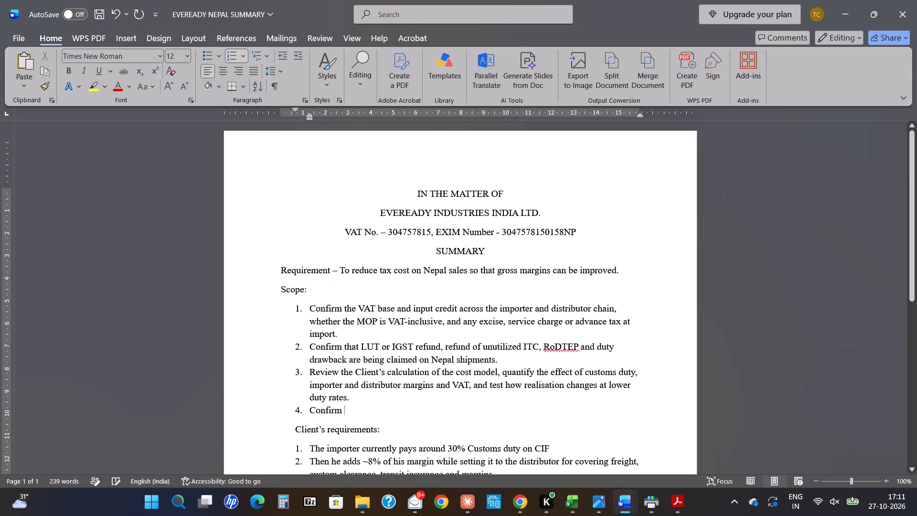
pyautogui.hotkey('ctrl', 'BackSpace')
# Check the Scope of Work's last scope item and begin item 4 of the summary's Scope list with "Compliance review:".
pyautogui.hotkey('alt', 'Tab')
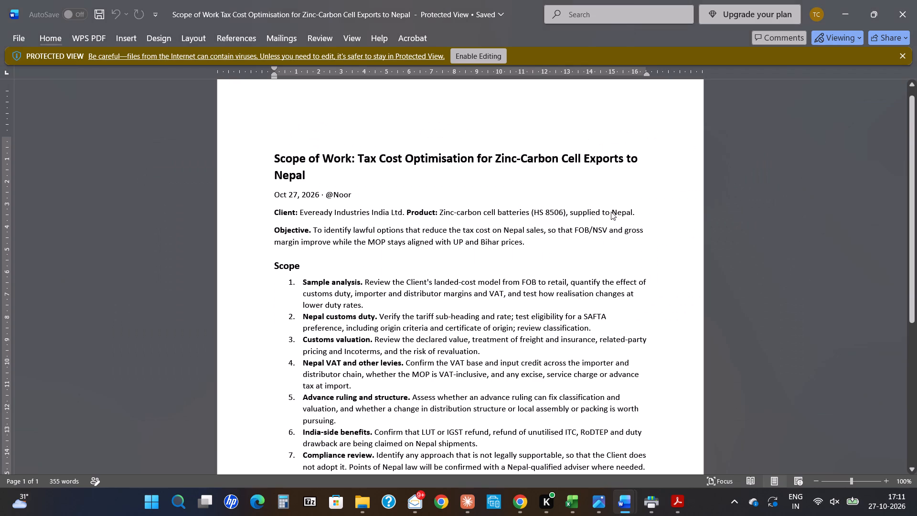
pyautogui.scroll(-1, 611, 212)
pyautogui.scroll(1, 611, 212)
pyautogui.scroll(-2, 611, 212)
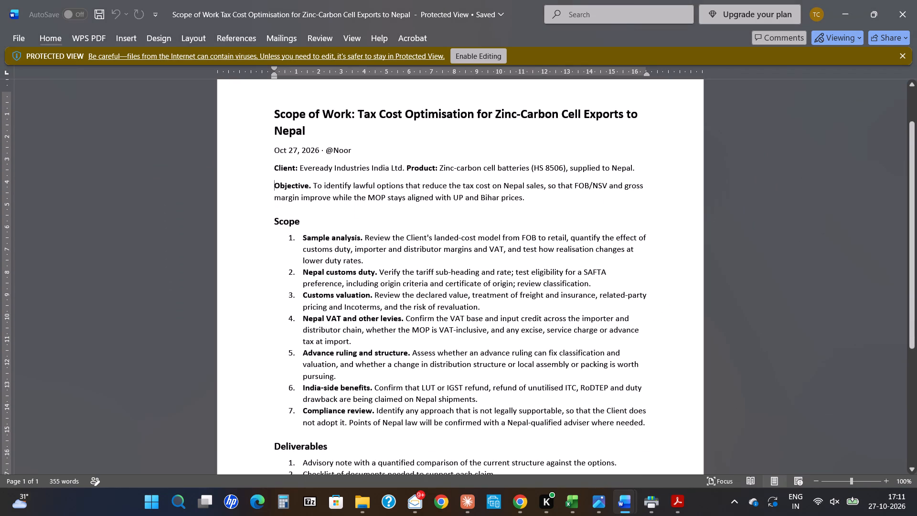
pyautogui.scroll(-2, 611, 212)
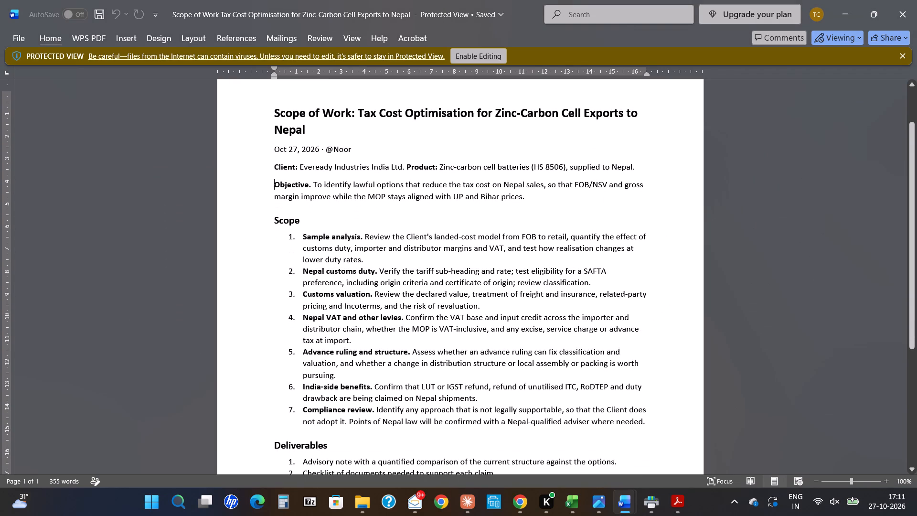
pyautogui.hotkey('alt', 'Tab')
pyautogui.write('Complain')
pyautogui.press('BackSpace')
pyautogui.press('BackSpace')
pyautogui.press('BackSpace')
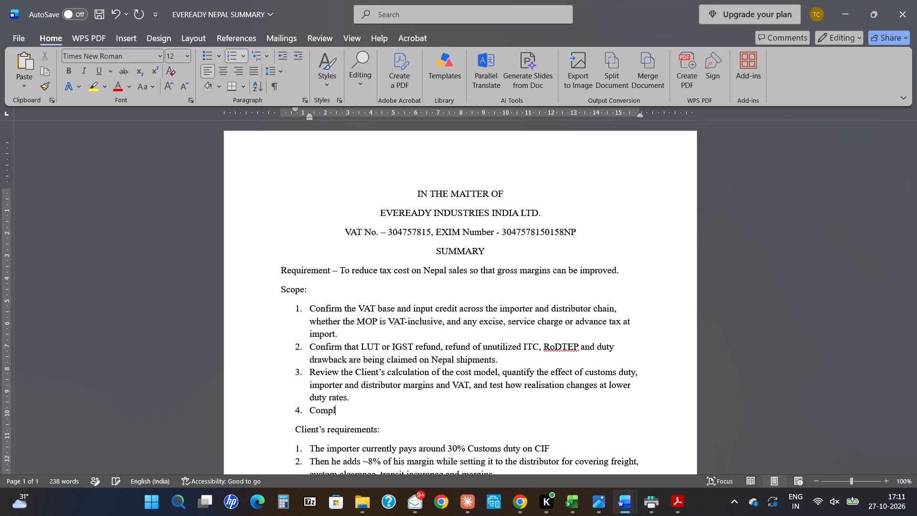
pyautogui.write('iance')
pyautogui.press('space')
pyautogui.hotkey('alt', 'Tab')
pyautogui.hotkey('alt', 'Tab')
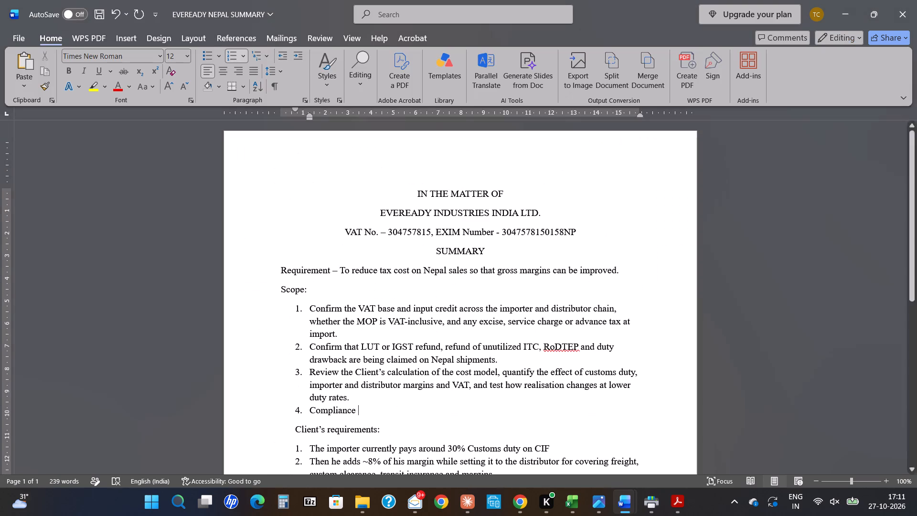
pyautogui.write('rew')
pyautogui.press('BackSpace')
pyautogui.write('view')
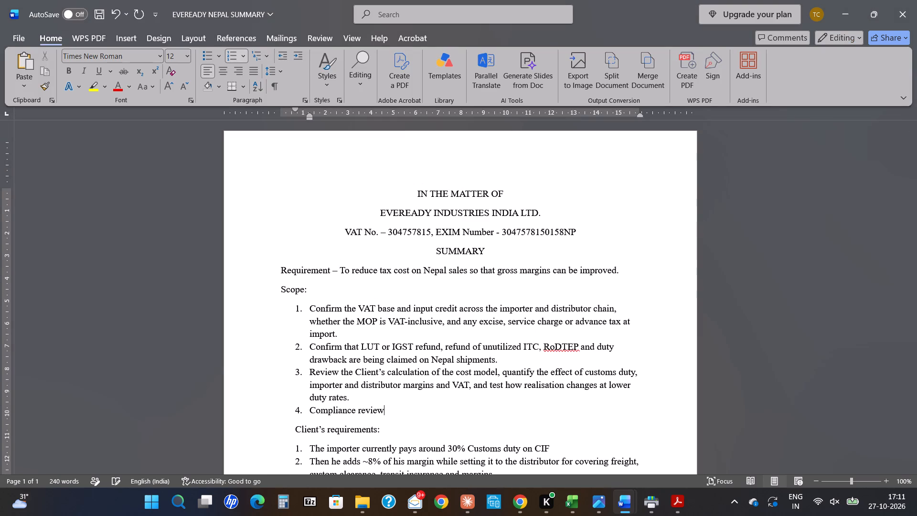
pyautogui.hotkey('alt', 'Tab')
pyautogui.hotkey('alt', 'Tab')
pyautogui.hotkey('shift', 'l')
pyautogui.press('BackSpace')
pyautogui.write(':')
pyautogui.press('space')
# Continue Scope item 4 with "Identify any approach that is not legally supportable", following the Scope of Work.
pyautogui.hotkey('alt', 'Tab')
pyautogui.hotkey('alt', 'Tab')
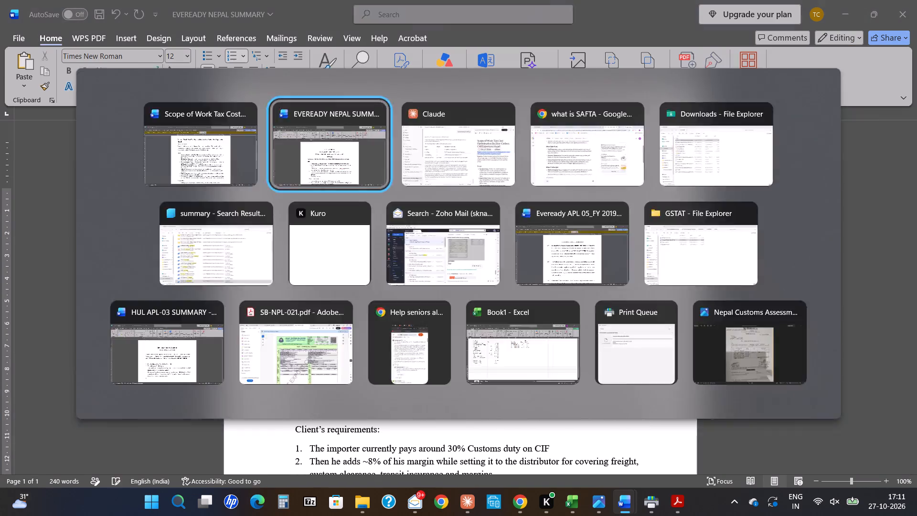
pyautogui.write('Identify')
pyautogui.press('space')
pyautogui.hotkey('alt', 'Tab')
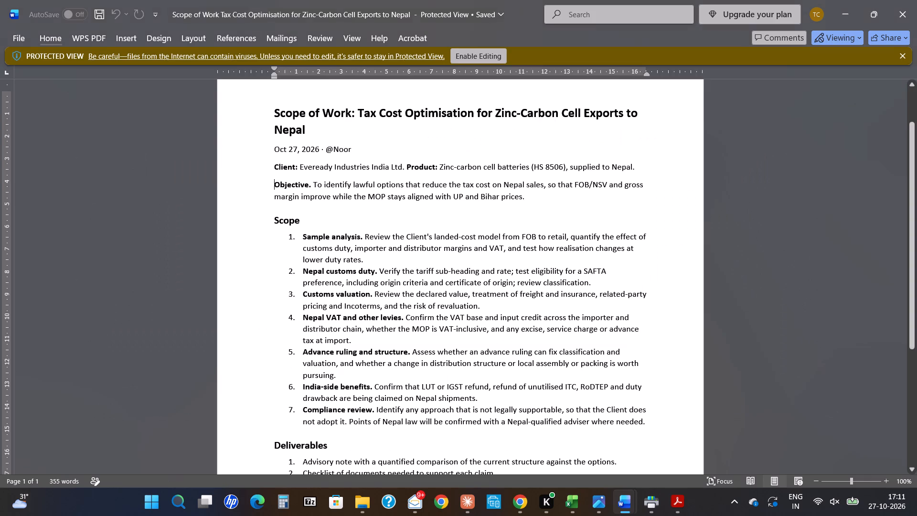
pyautogui.hotkey('alt', 'Tab')
pyautogui.write('any approach')
pyautogui.press('space')
pyautogui.hotkey('alt', 'Tab')
pyautogui.hotkey('alt', 'Tab')
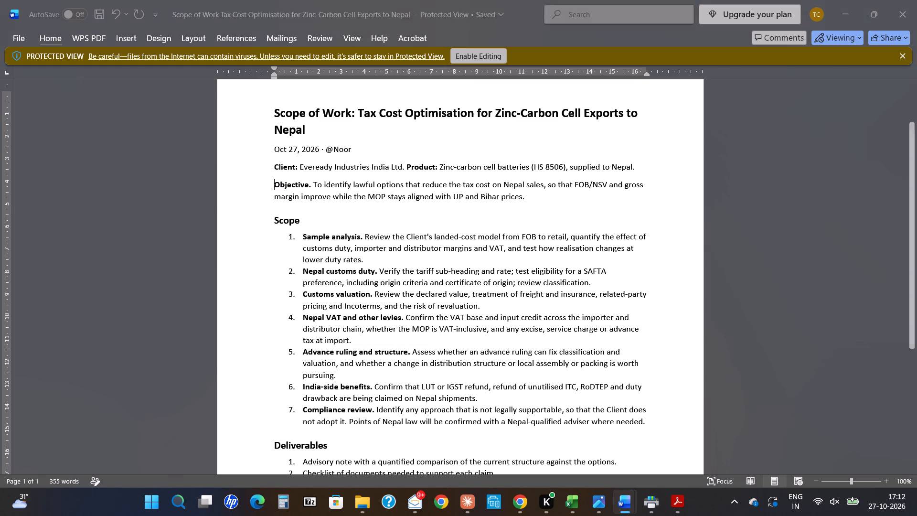
pyautogui.write('that is not legally')
pyautogui.press('space')
pyautogui.hotkey('alt', 'Tab')
pyautogui.hotkey('alt', 'Tab')
pyautogui.write('supportable')
# Complete Scope item 4 with ", so that the Client does not adopt it.".
pyautogui.hotkey('alt', 'Tab')
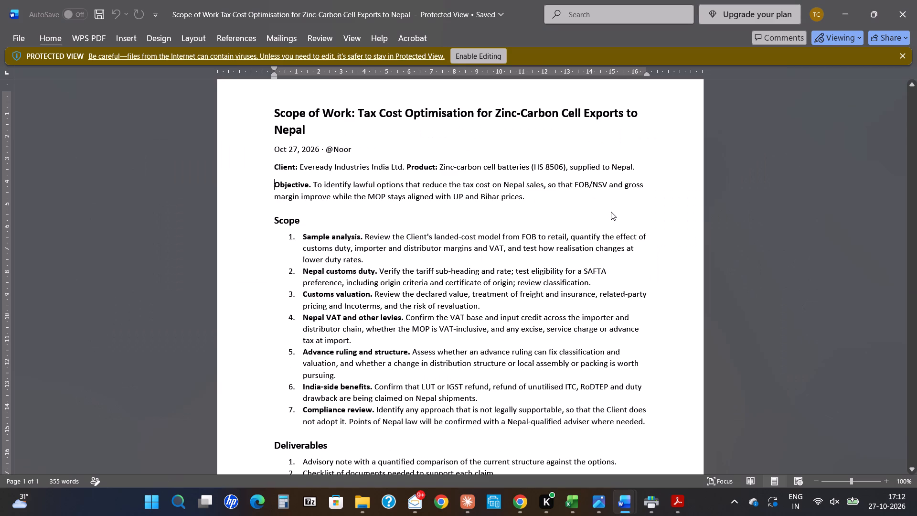
pyautogui.hotkey('alt', 'Tab')
pyautogui.write(', so that the')
pyautogui.press('space')
pyautogui.hotkey('alt', 'Tab')
pyautogui.hotkey('alt', 'Tab')
pyautogui.write('Client')
pyautogui.press('space')
pyautogui.hotkey('alt', 'Tab')
pyautogui.hotkey('alt', 'Tab')
pyautogui.write('does not adpot')
pyautogui.press('BackSpace')
pyautogui.press('BackSpace')
pyautogui.press('BackSpace')
pyautogui.write('opt it.')
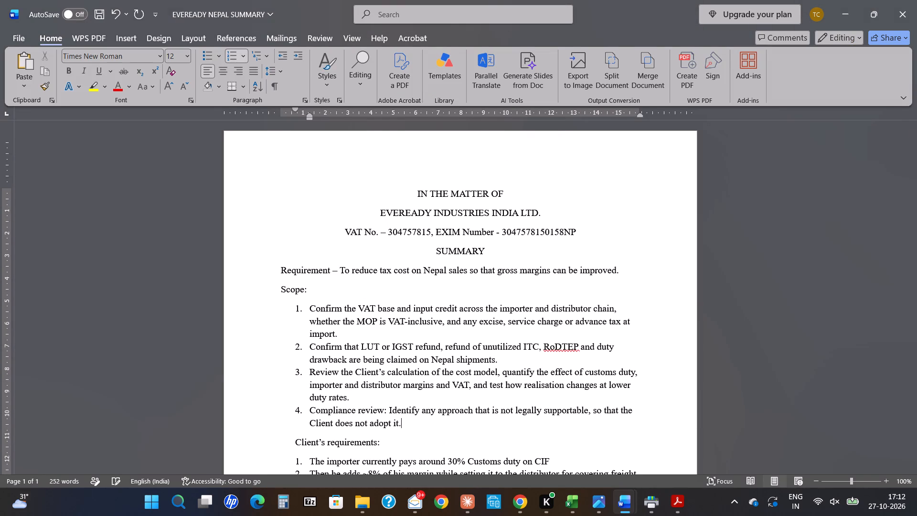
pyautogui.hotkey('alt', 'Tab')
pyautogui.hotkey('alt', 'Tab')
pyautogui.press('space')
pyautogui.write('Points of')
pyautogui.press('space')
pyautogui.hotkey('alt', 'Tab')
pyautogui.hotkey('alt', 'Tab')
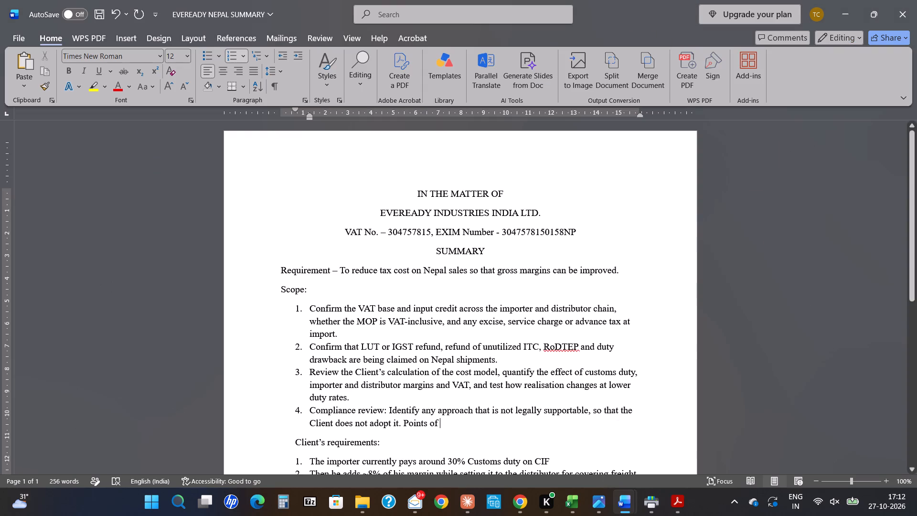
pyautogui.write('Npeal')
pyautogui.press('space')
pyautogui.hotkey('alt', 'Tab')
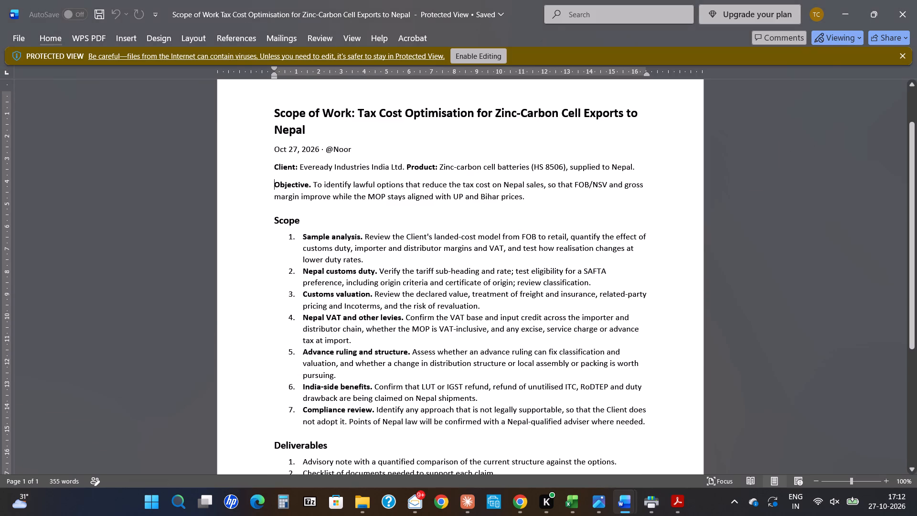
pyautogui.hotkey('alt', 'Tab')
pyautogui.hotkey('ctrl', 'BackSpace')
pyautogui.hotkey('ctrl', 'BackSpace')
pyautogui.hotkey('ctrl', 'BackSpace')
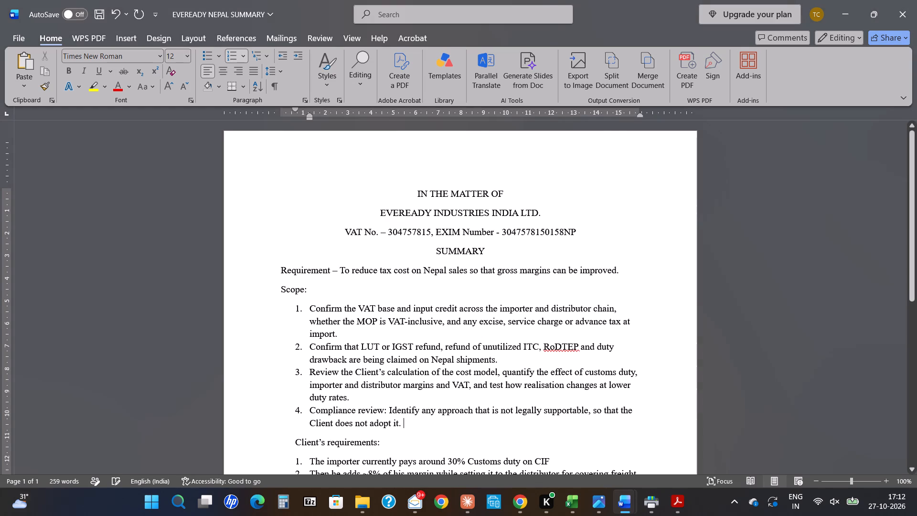
# Check the Deliverables section of the Scope of Work and add a new item 5 to the summary's Scope list.
pyautogui.hotkey('alt', 'Tab')
pyautogui.scroll(-1, 611, 212)
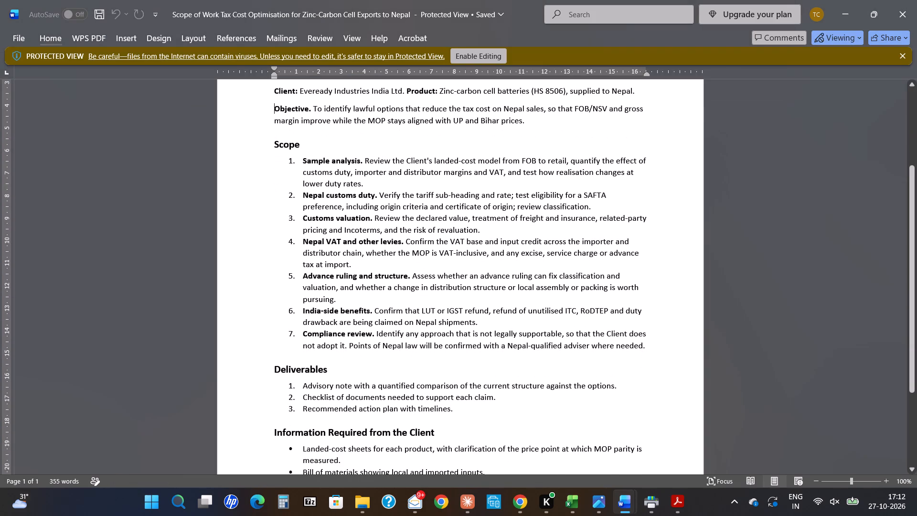
pyautogui.scroll(-2, 611, 212)
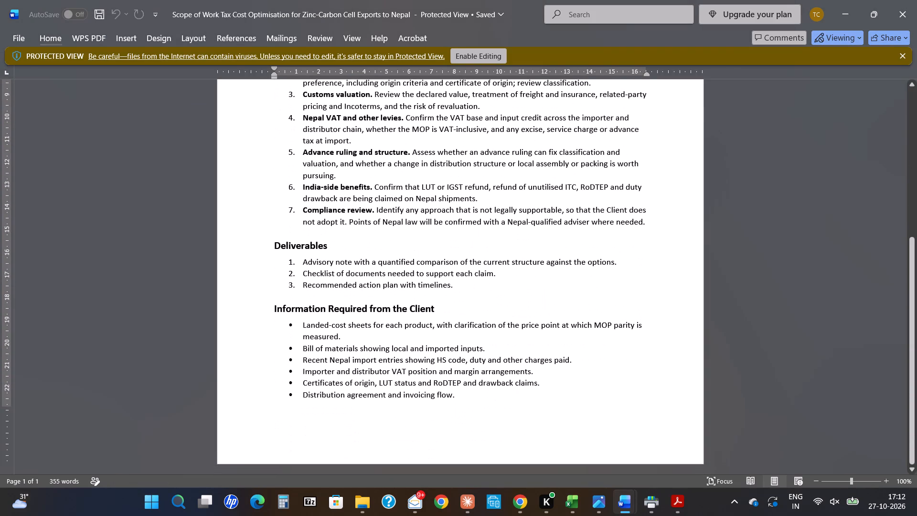
pyautogui.hotkey('alt', 'Tab')
pyautogui.press('Return')
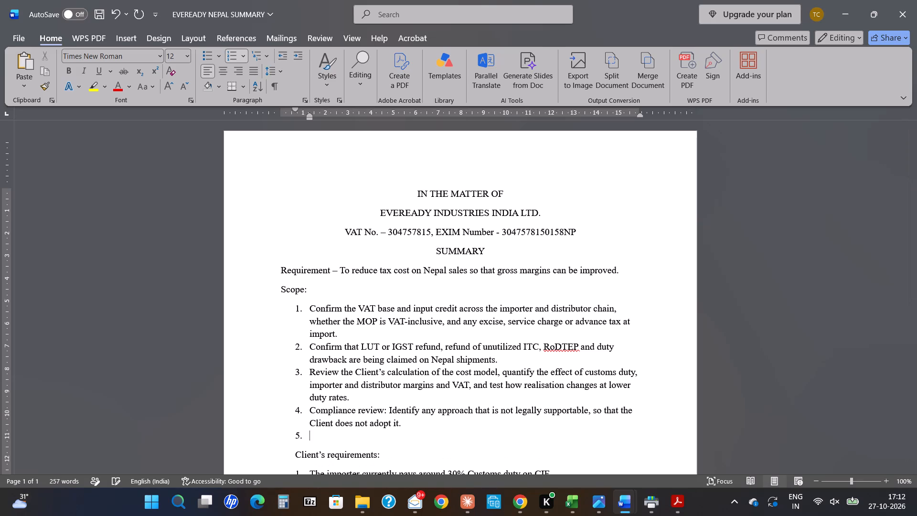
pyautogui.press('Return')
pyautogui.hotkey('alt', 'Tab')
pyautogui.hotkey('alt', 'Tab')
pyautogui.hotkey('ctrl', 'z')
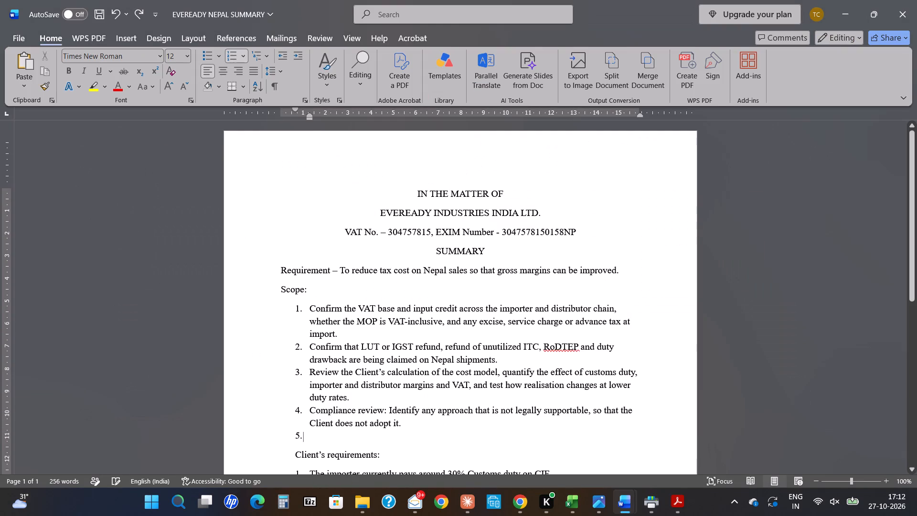
# Begin Scope item 5 with "Advisory note with a quantified", following the first deliverable in the Scope of Work.
pyautogui.hotkey('alt', 'Tab')
pyautogui.hotkey('alt', 'Tab')
pyautogui.write('Advisory')
pyautogui.press('space')
pyautogui.hotkey('alt', 'Tab')
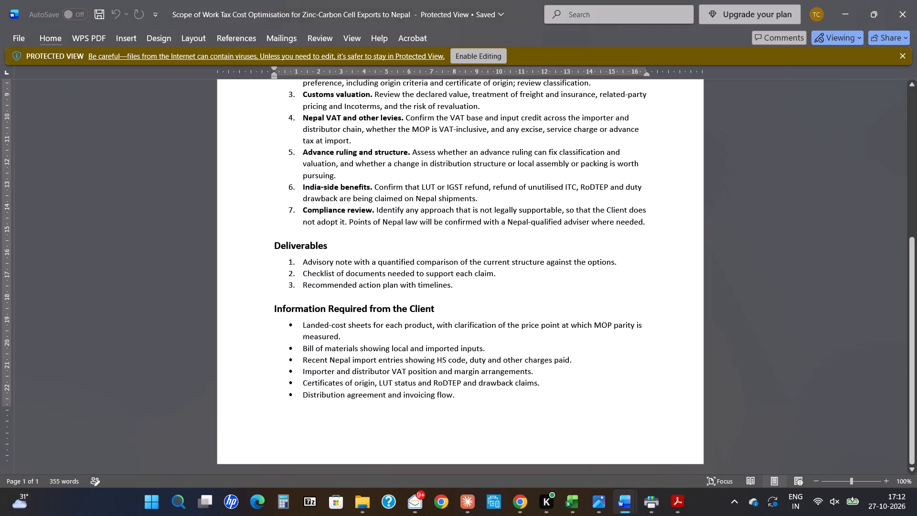
pyautogui.hotkey('alt', 'Tab')
pyautogui.write('note')
pyautogui.press('space')
pyautogui.hotkey('alt', 'Tab')
pyautogui.hotkey('alt', 'Tab')
pyautogui.write('with a au')
pyautogui.press('BackSpace')
pyautogui.press('BackSpace')
pyautogui.write('quantified')
pyautogui.press('space')
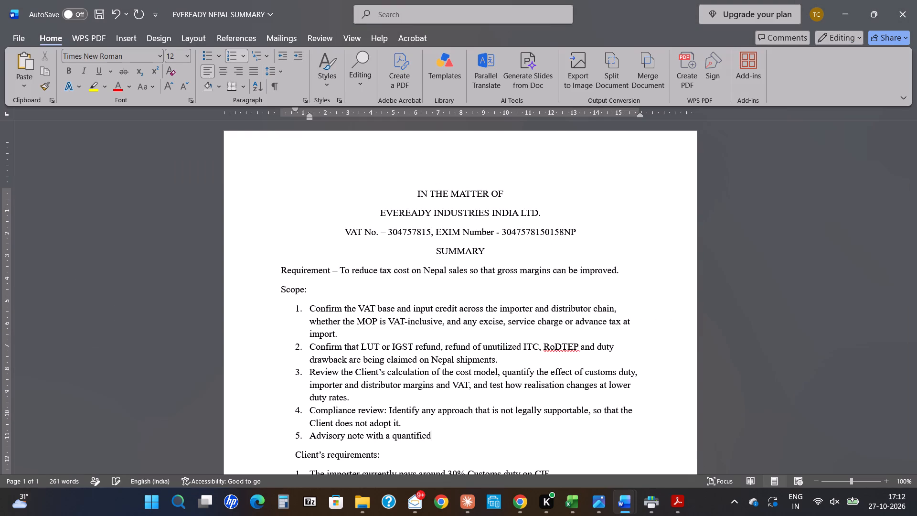
# Complete Scope item 5 with "comparison of the current structure against the options.".
pyautogui.hotkey('alt', 'Tab')
pyautogui.hotkey('alt', 'Tab')
pyautogui.write('comparison')
pyautogui.hotkey('alt', 'Tab')
pyautogui.hotkey('alt', 'Tab')
pyautogui.press('space')
pyautogui.write('of the current')
pyautogui.press('space')
pyautogui.hotkey('alt', 'Tab')
pyautogui.hotkey('alt', 'Tab')
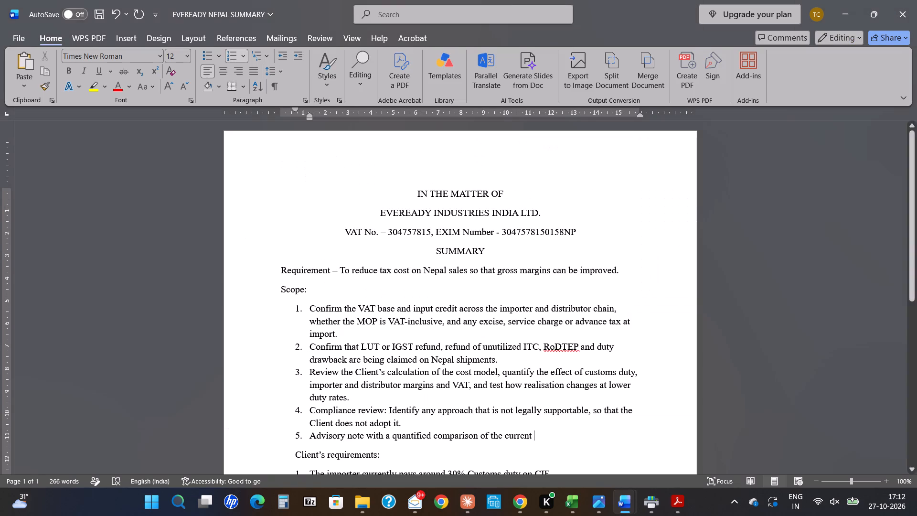
pyautogui.write('structure')
pyautogui.press('space')
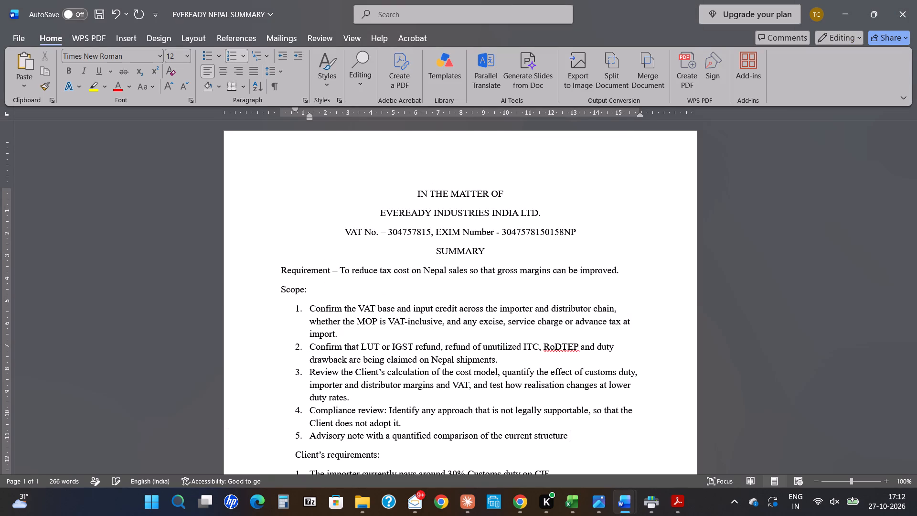
pyautogui.hotkey('alt', 'Tab')
pyautogui.hotkey('alt', 'Tab')
pyautogui.write('against the')
pyautogui.press('space')
pyautogui.hotkey('alt', 'Tab')
pyautogui.hotkey('alt', 'Tab')
pyautogui.write('options,')
pyautogui.press('BackSpace')
pyautogui.press('.')
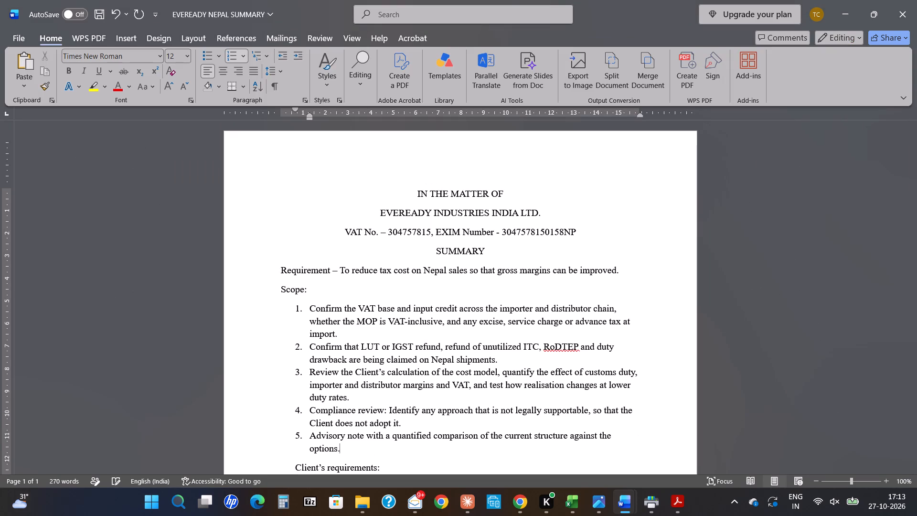
# Add Scope item 6 beginning "Checklist of documents needed to support", following the second deliverable in the Scope of Work.
pyautogui.hotkey('alt', 'Tab')
pyautogui.hotkey('alt', 'Tab')
pyautogui.press('Return')
pyautogui.write('Checklist')
pyautogui.press('space')
pyautogui.hotkey('alt', 'Tab')
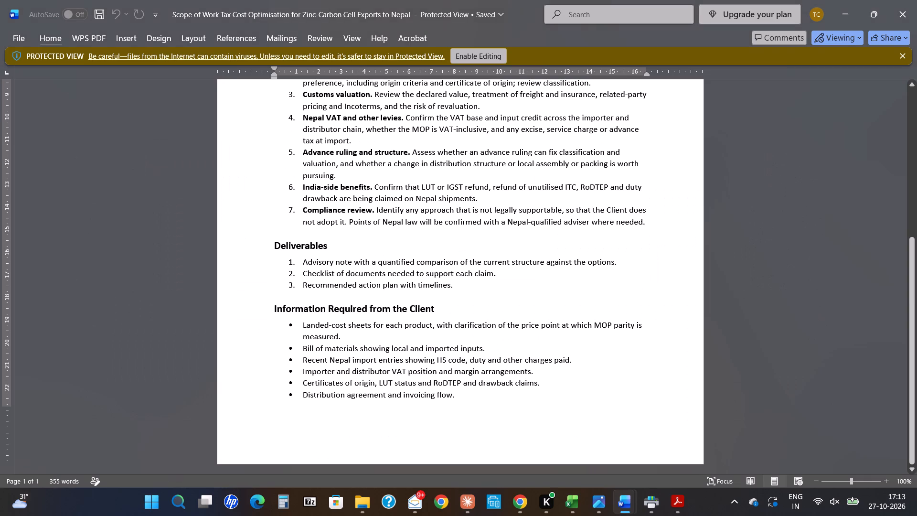
pyautogui.hotkey('alt', 'Tab')
pyautogui.write('of documents')
pyautogui.press('space')
pyautogui.hotkey('alt', 'Tab')
pyautogui.hotkey('alt', 'Tab')
pyautogui.write('needed to support')
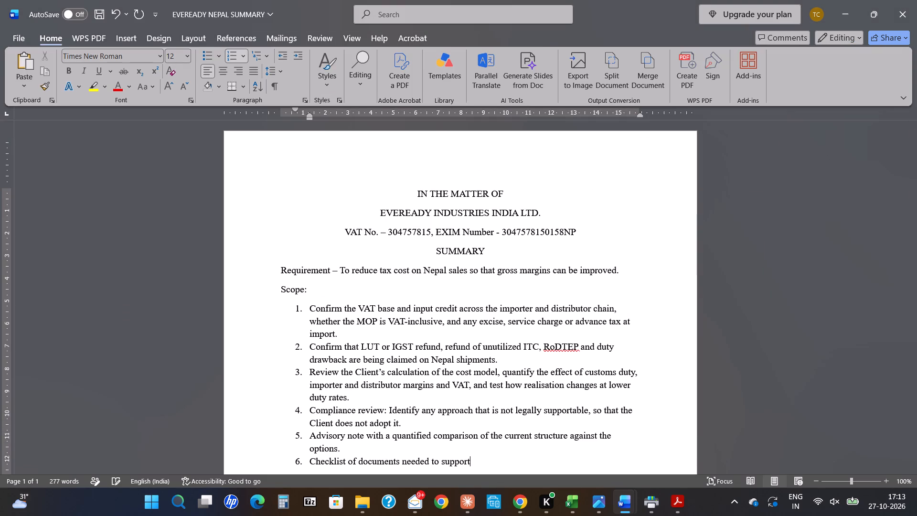
# Complete Scope item 6 with "each claim.", checking the wording against the Scope of Work.
pyautogui.press('space')
pyautogui.hotkey('alt', 'Tab')
pyautogui.hotkey('alt', 'Tab')
pyautogui.hotkey('alt', 'Tab')
pyautogui.hotkey('alt', 'Tab')
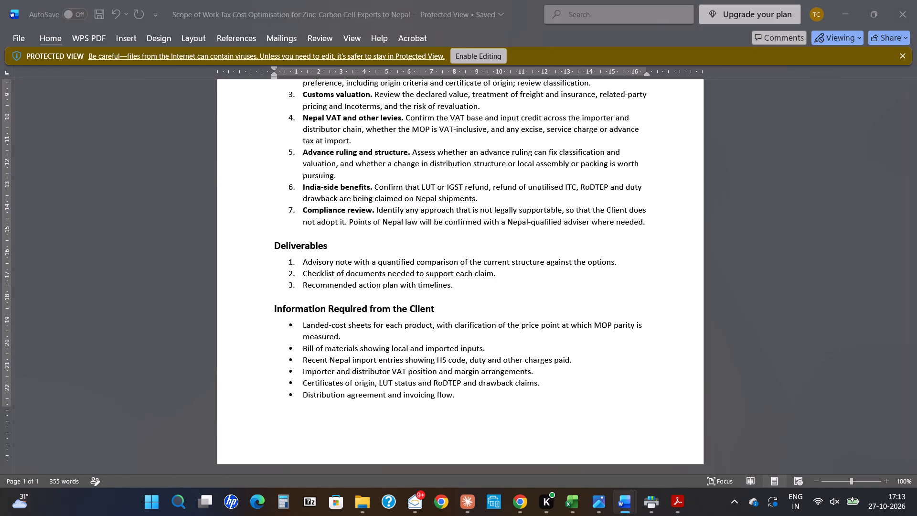
pyautogui.write('eachcl')
pyautogui.press('BackSpace')
pyautogui.press('BackSpace')
pyautogui.write('ca')
pyautogui.press('BackSpace')
pyautogui.press('BackSpace')
pyautogui.press('space')
pyautogui.write('claim.')
pyautogui.hotkey('alt', 'Tab')
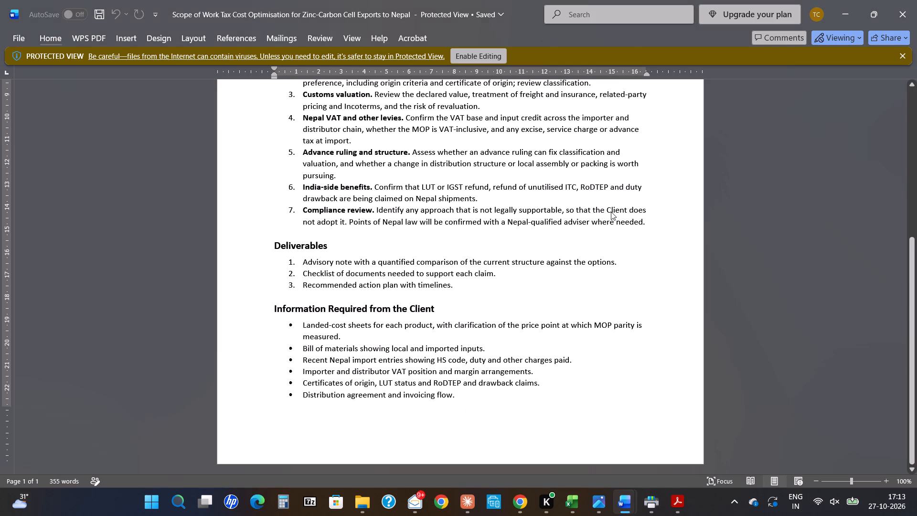
pyautogui.scroll(-1, 611, 212)
pyautogui.hotkey('alt', 'Tab')
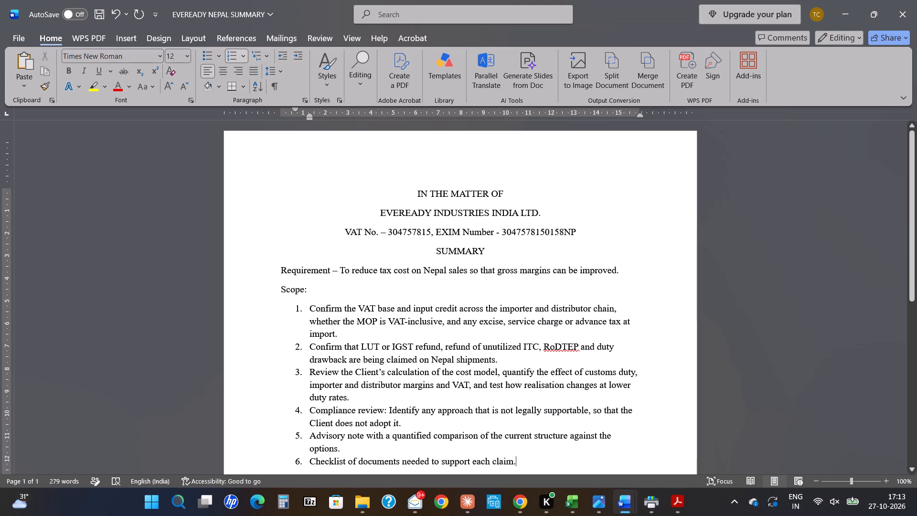
# Set the line spacing to 2.0 for everything from the "IN THE MATTER OF" heading through Scope item 6.
pyautogui.scroll(1, 611, 212)
pyautogui.scroll(-2, 611, 212)
pyautogui.scroll(1, 611, 212)
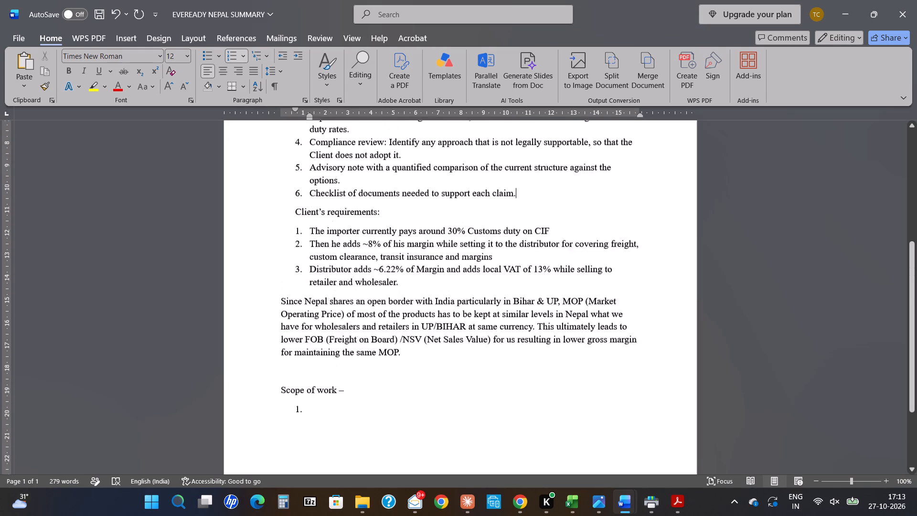
pyautogui.scroll(1, 611, 212)
pyautogui.hotkey('shift', 'Up')
pyautogui.hotkey('shift', 'Up')
pyautogui.hotkey('shift', 'Up')
pyautogui.hotkey('shift', 'Up')
pyautogui.hotkey('shift', 'Up')
pyautogui.hotkey('shift', 'Up')
pyautogui.hotkey('shift', 'Up')
pyautogui.hotkey('shift', 'Up')
pyautogui.hotkey('shift', 'Up')
pyautogui.hotkey('shift', 'Up')
pyautogui.hotkey('shift', 'Up')
pyautogui.hotkey('shift', 'Up')
pyautogui.hotkey('shift', 'Up')
pyautogui.hotkey('shift', 'Up')
pyautogui.hotkey('shift', 'Up')
pyautogui.hotkey('shift', 'Up')
pyautogui.hotkey('shift', 'Up')
pyautogui.hotkey('shift', 'Up')
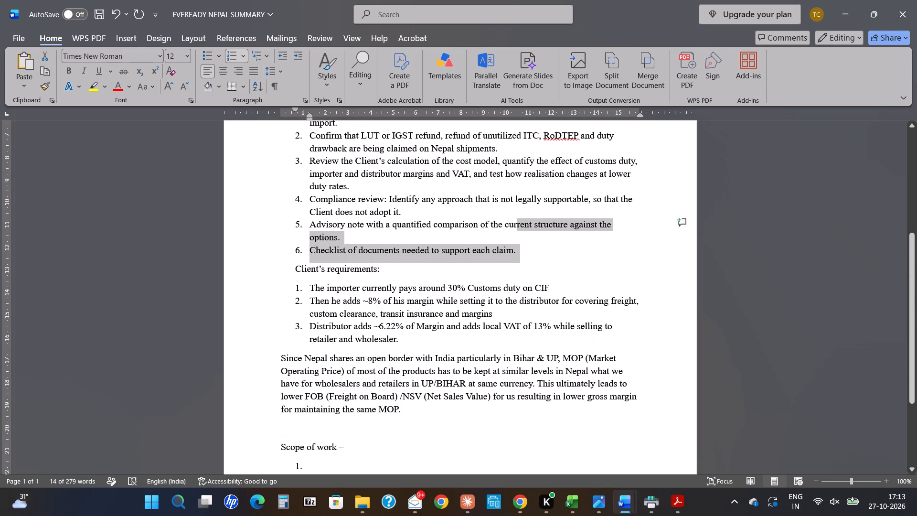
pyautogui.hotkey('shift', 'Up')
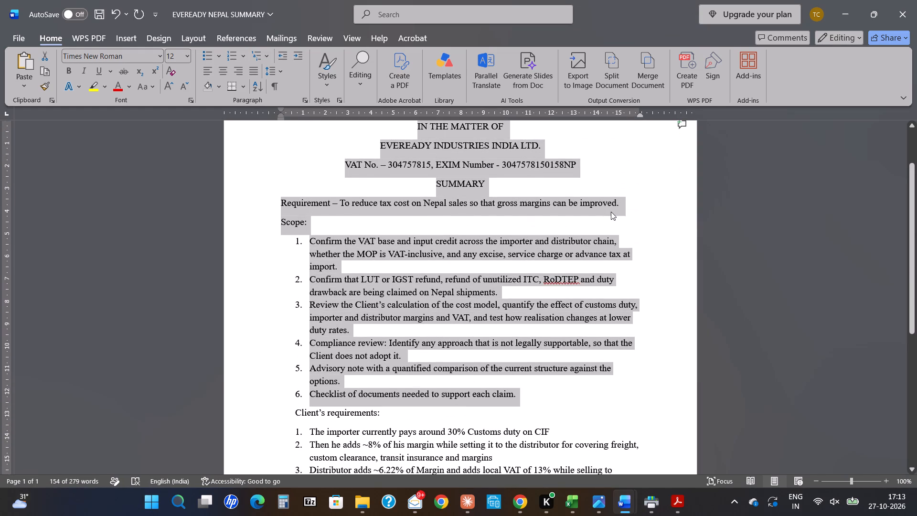
pyautogui.write('hk')
pyautogui.press('Down')
pyautogui.press('Down')
pyautogui.press('Down')
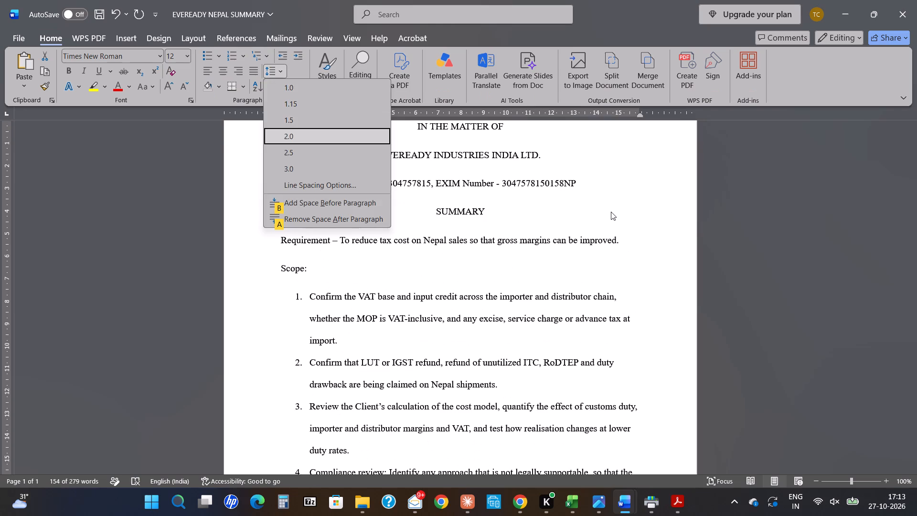
pyautogui.press('Return')
# Set the line spacing to 1.15 for the three heading lines from "IN THE MATTER OF" to the VAT and EXIM number line.
pyautogui.press('Up')
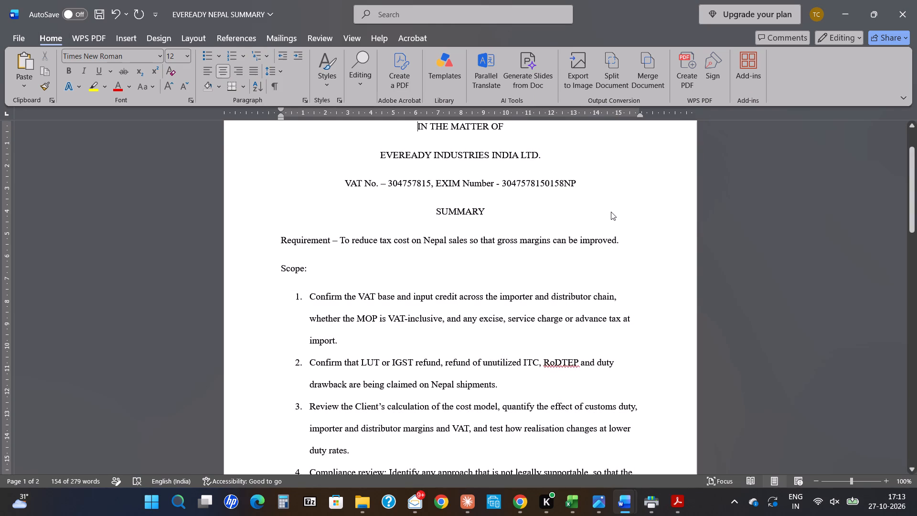
pyautogui.hotkey('shift', 'Down')
pyautogui.hotkey('shift', 'Down')
pyautogui.hotkey('shift', 'Down')
pyautogui.write('hk')
pyautogui.press('Down')
pyautogui.press('Return')
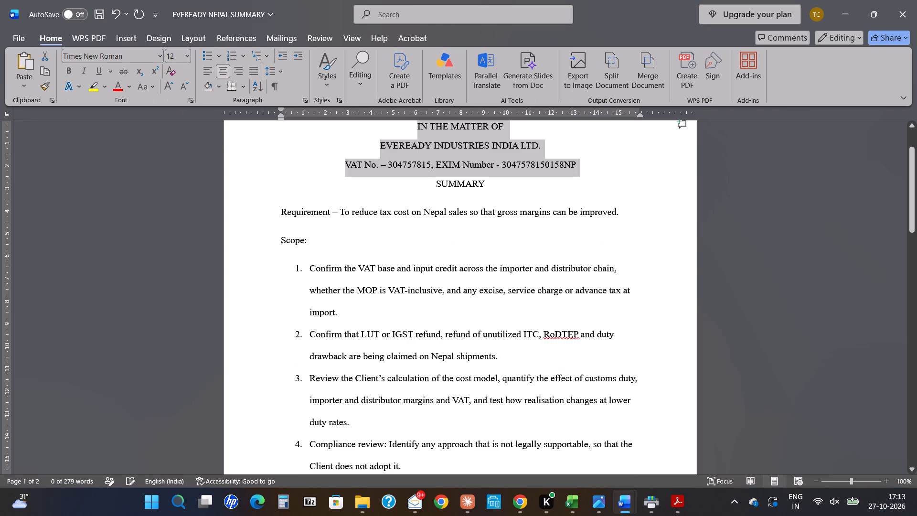
# Make the three heading lines and the "SUMMARY" title bold.
pyautogui.hotkey('ctrl', 'b')
pyautogui.press('Down')
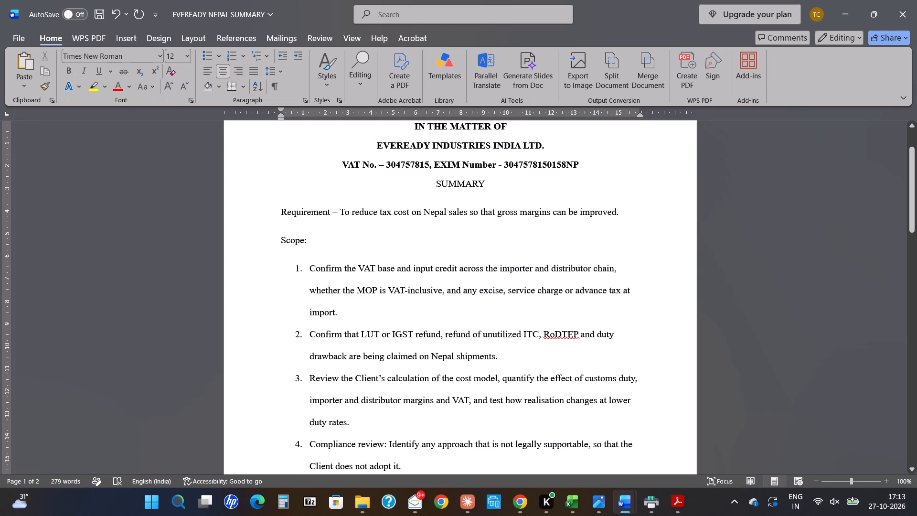
pyautogui.hotkey('ctrl', 'shift', 'Left')
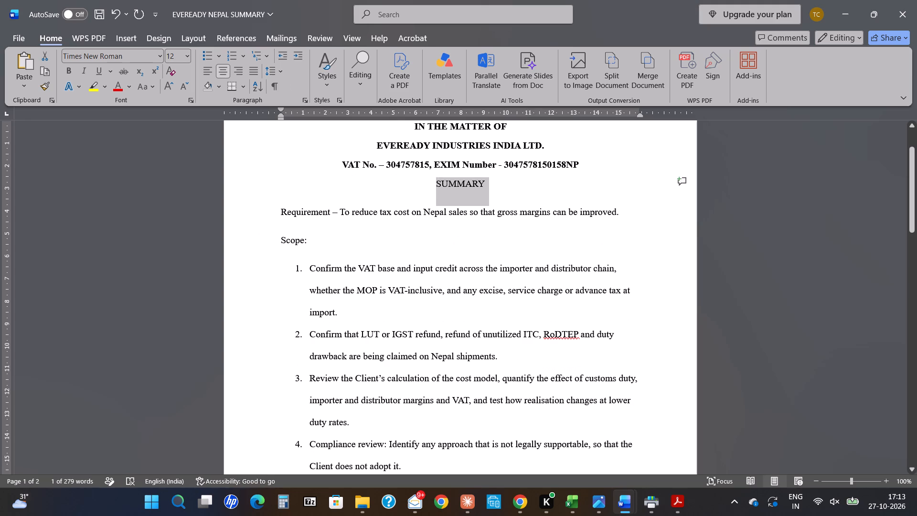
pyautogui.hotkey('ctrl', 'b')
pyautogui.hotkey('alt', 'Tab')
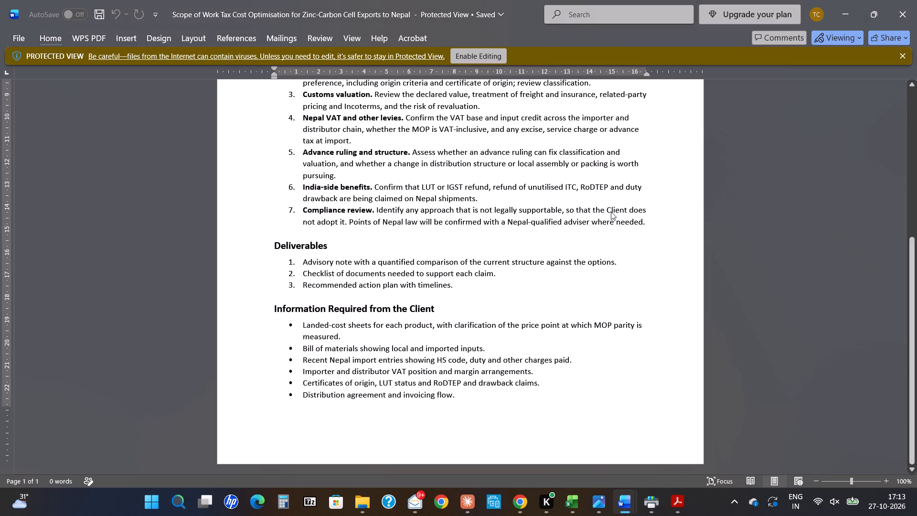
pyautogui.hotkey('alt', 'Tab')
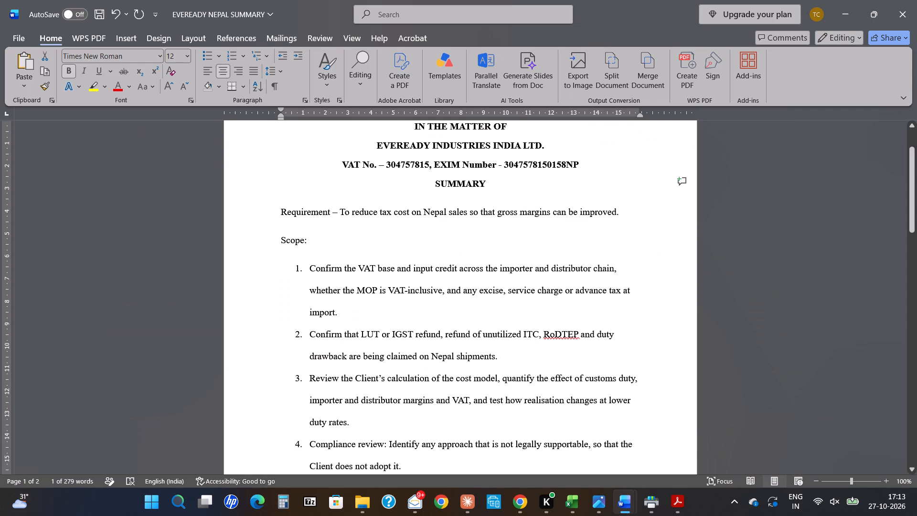
# Make the "Scope:" label bold and save the document.
pyautogui.press('Left')
pyautogui.press('Down')
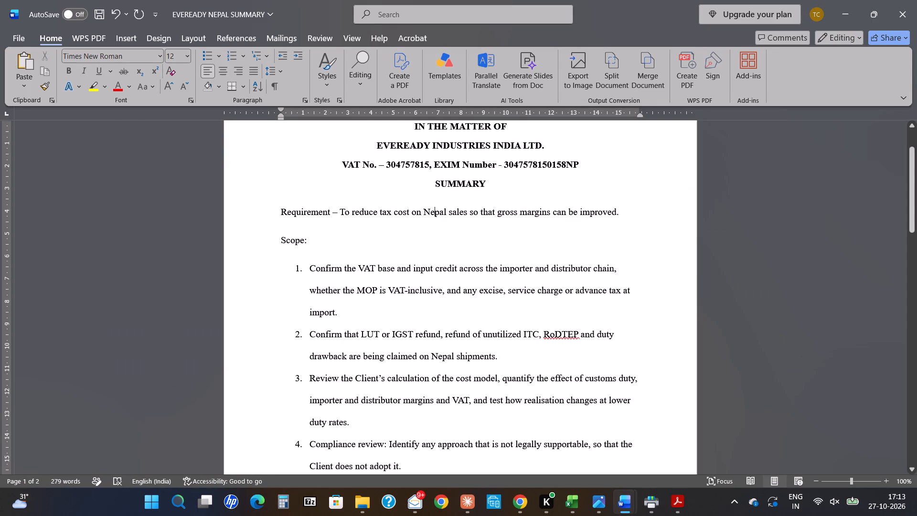
pyautogui.press('Left')
pyautogui.press('Left')
pyautogui.press('Left')
pyautogui.press('Down')
pyautogui.hotkey('ctrl', 'shift', 'Left')
pyautogui.hotkey('ctrl', 'shift', 'Left')
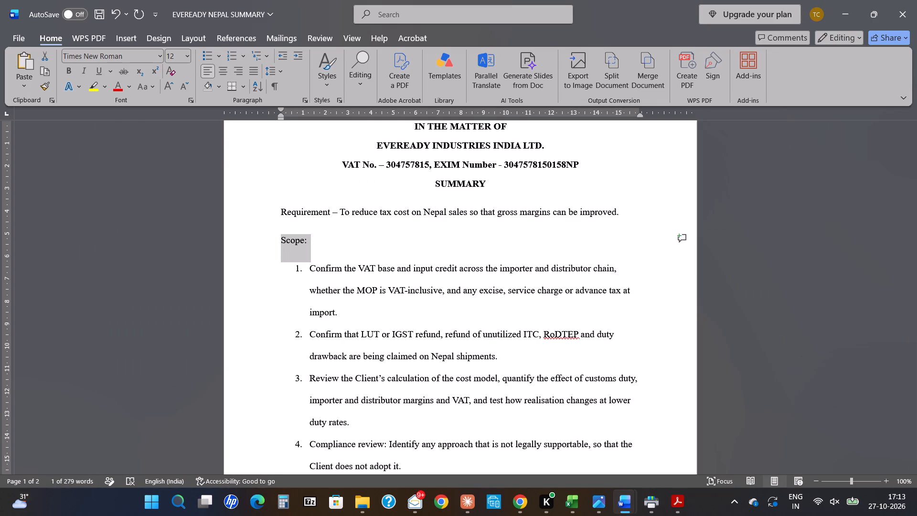
pyautogui.hotkey('ctrl', 'b')
pyautogui.hotkey('ctrl', 's')
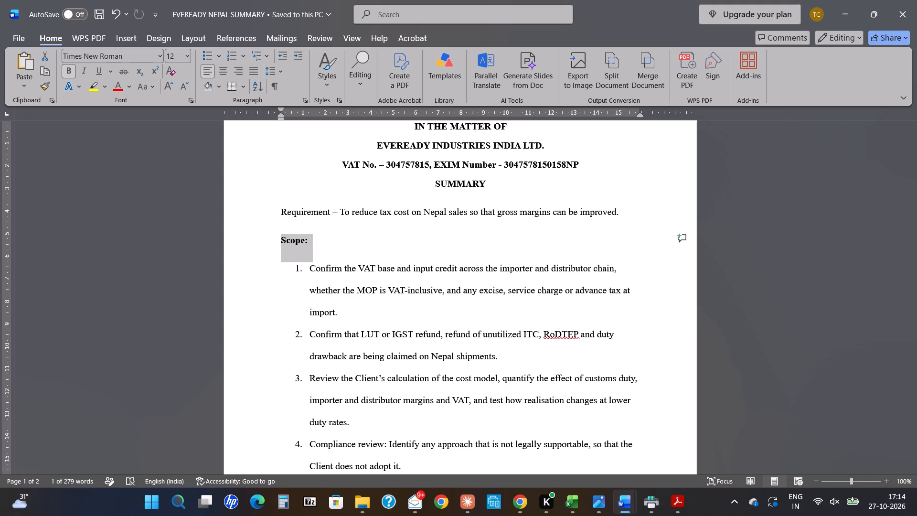
# Justify the text of the entire summary document.
pyautogui.press('Down')
pyautogui.press('Down')
pyautogui.press('Down')
pyautogui.press('Down')
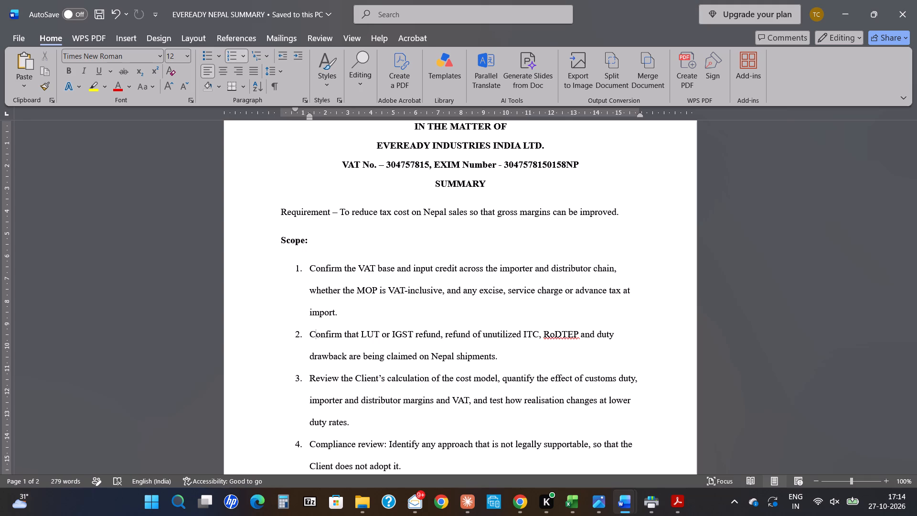
pyautogui.press('End')
pyautogui.press('Down')
pyautogui.press('Up')
pyautogui.hotkey('ctrl', 'a')
pyautogui.write('haj')
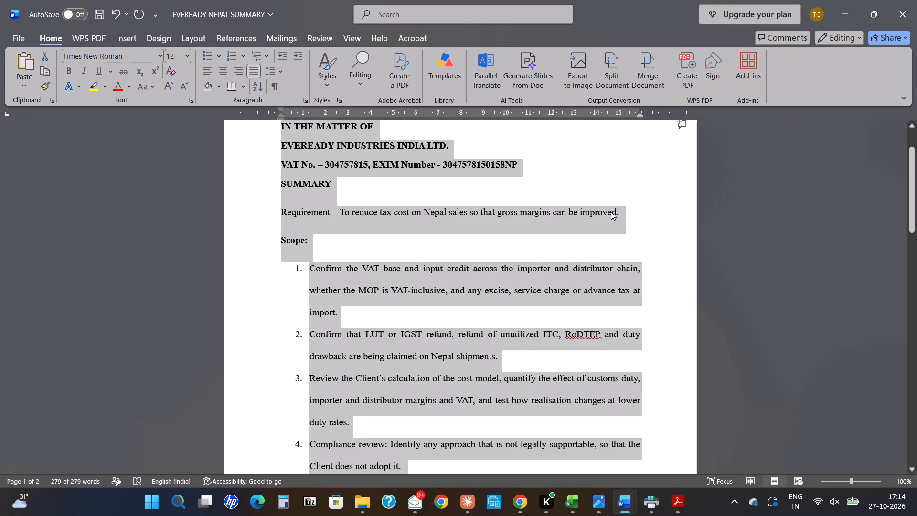
# Centre the four heading lines from "IN THE MATTER OF" through "SUMMARY".
pyautogui.press('Up')
pyautogui.hotkey('shift', 'Down')
pyautogui.hotkey('shift', 'Down')
pyautogui.hotkey('shift', 'Down')
pyautogui.hotkey('shift', 'Down')
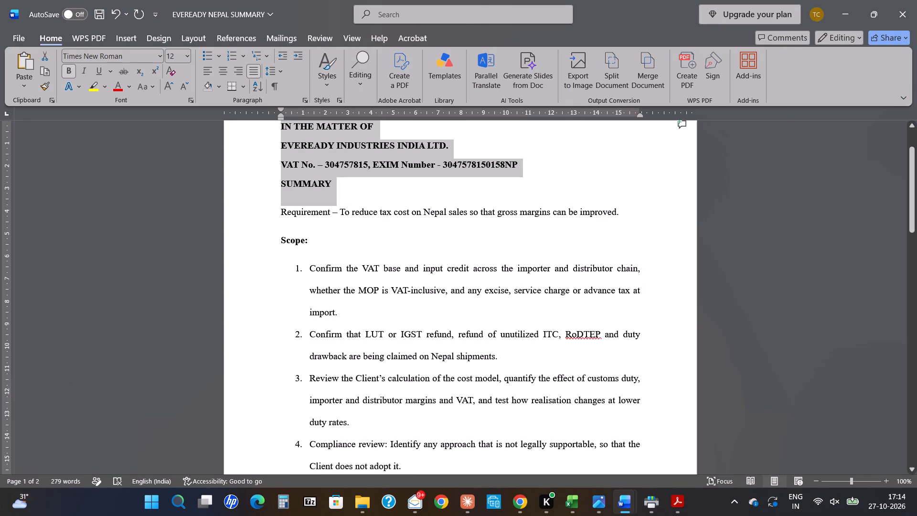
pyautogui.write('hac')
pyautogui.press('Down')
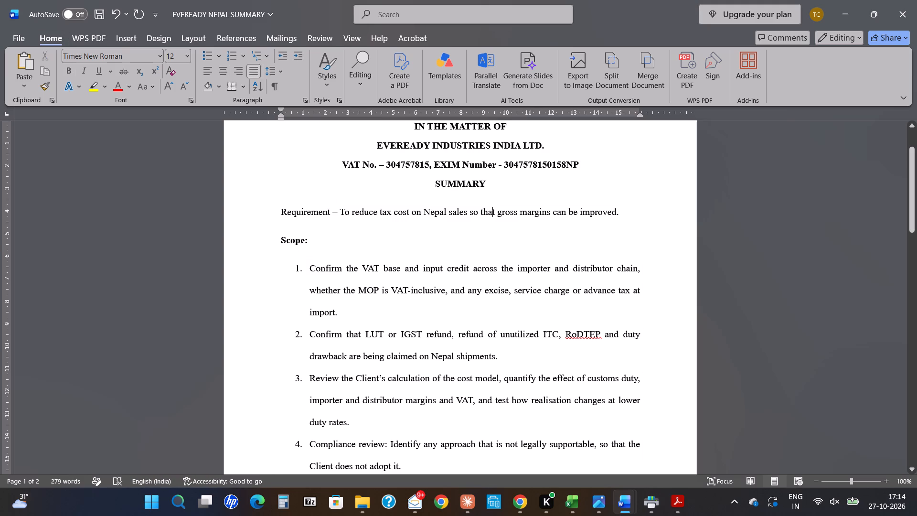
# Insert a blank line between the VAT and EXIM number line and the "SUMMARY" title.
pyautogui.press('Up')
pyautogui.press('Left')
pyautogui.hotkey('ctrl', 'Left')
pyautogui.press('Return')
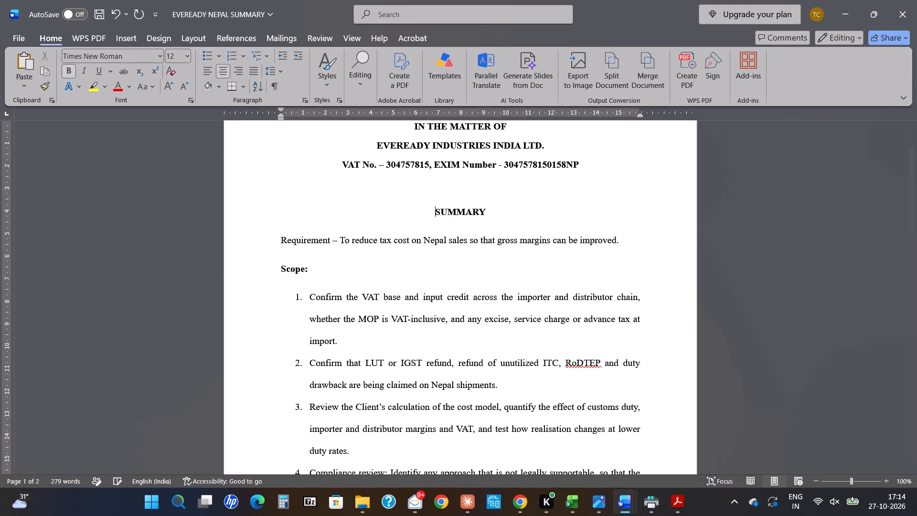
pyautogui.press('End')
# Delete everything after Scope item 6, from "Client's requirements:" through the "Scope of work –" heading and its empty numbered item.
pyautogui.hotkey('ctrl', 'End')
pyautogui.hotkey('shift', 'Up')
pyautogui.hotkey('shift', 'Up')
pyautogui.hotkey('shift', 'Up')
pyautogui.hotkey('shift', 'Up')
pyautogui.hotkey('shift', 'Up')
pyautogui.hotkey('shift', 'Up')
pyautogui.hotkey('shift', 'Up')
pyautogui.hotkey('shift', 'Up')
pyautogui.hotkey('shift', 'Up')
pyautogui.hotkey('shift', 'Up')
pyautogui.hotkey('shift', 'Up')
pyautogui.hotkey('shift', 'Up')
pyautogui.hotkey('shift', 'Up')
pyautogui.hotkey('shift', 'Up')
pyautogui.hotkey('shift', 'Up')
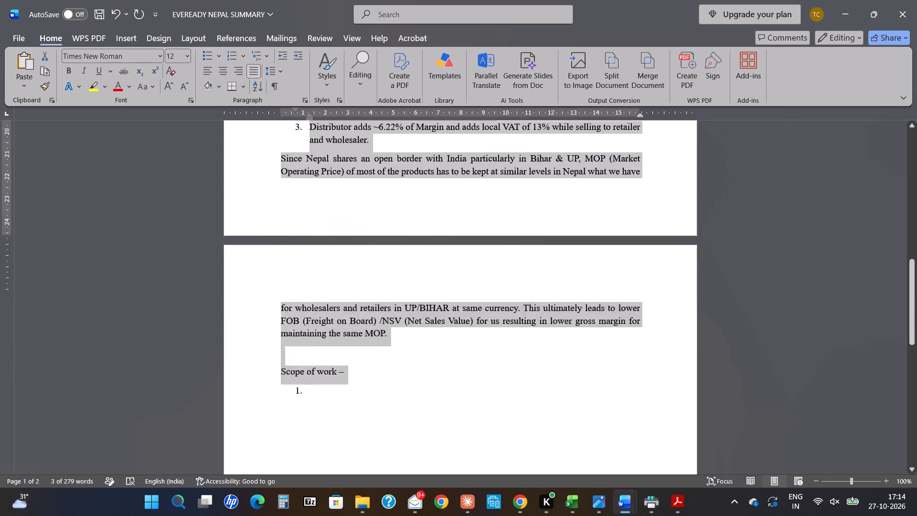
pyautogui.hotkey('shift', 'Up')
pyautogui.hotkey('shift', 'Down')
pyautogui.hotkey('shift', 'Down')
pyautogui.hotkey('shift', 'Down')
pyautogui.hotkey('shift', 'Left')
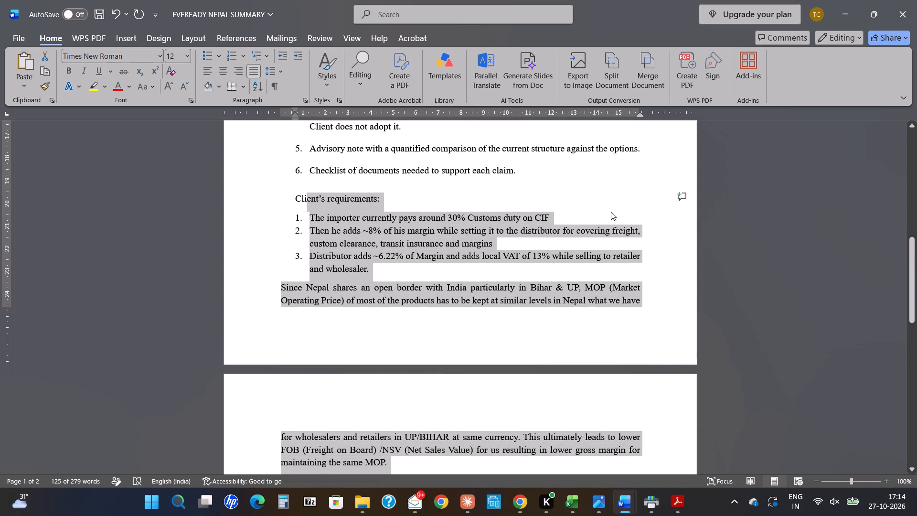
pyautogui.hotkey('shift', 'Left')
pyautogui.hotkey('shift', 'Left')
pyautogui.hotkey('shift', 'Left')
pyautogui.press('Delete')
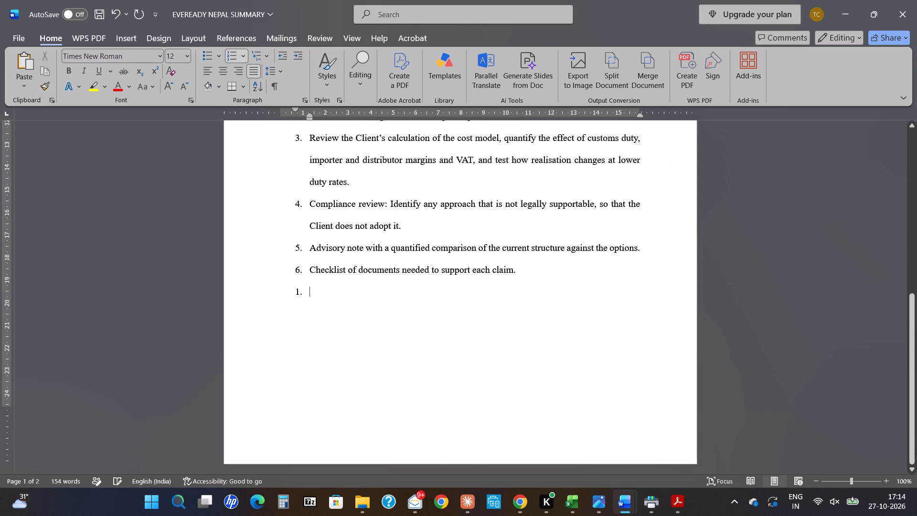
pyautogui.press('BackSpace')
pyautogui.press('BackSpace')
pyautogui.press('BackSpace')
pyautogui.press('BackSpace')
# Review the cleaned-up summary from its heading and save the document.
pyautogui.scroll(2, 611, 212)
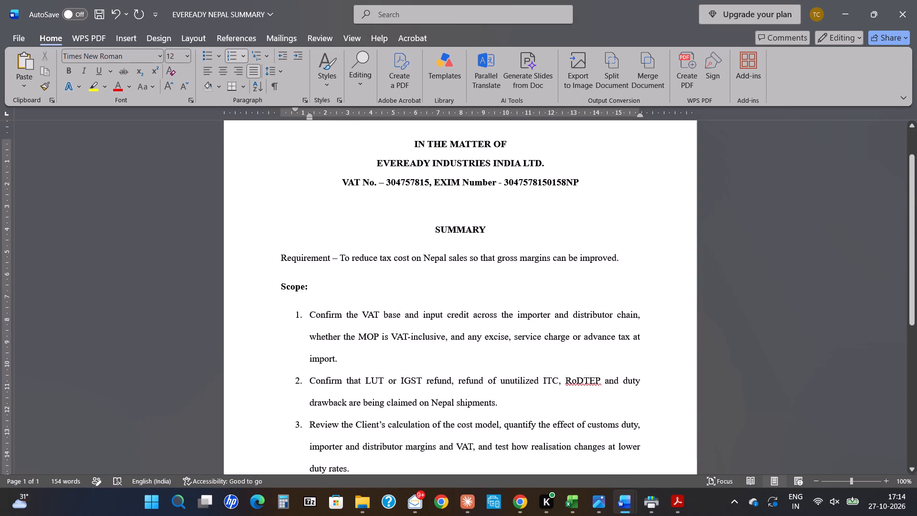
pyautogui.scroll(1, 611, 212)
pyautogui.hotkey('ctrl', 's')
pyautogui.scroll(1, 611, 212)
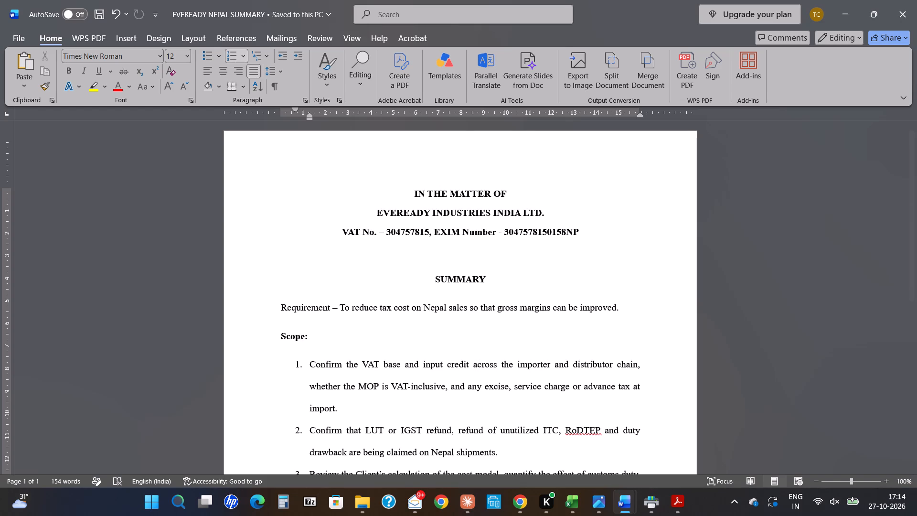
pyautogui.hotkey('alt', 'Tab')
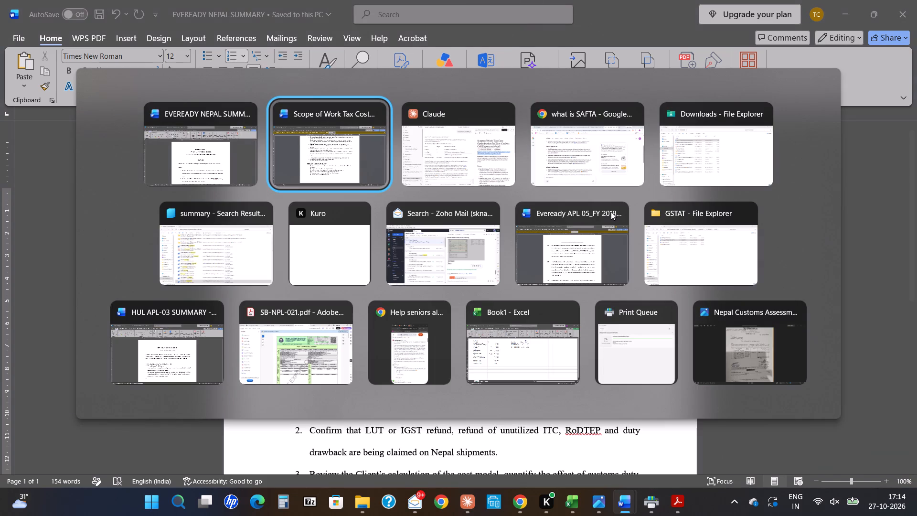
pyautogui.hotkey('alt', 'Left')
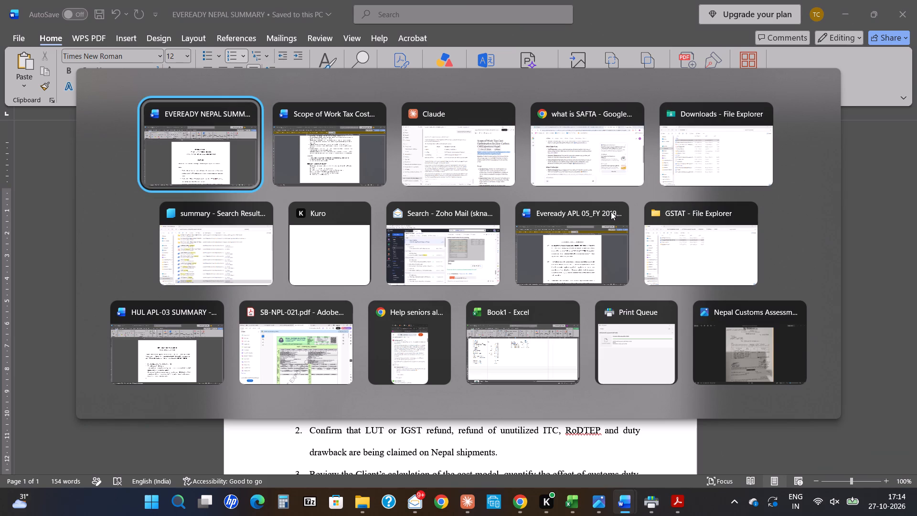
pyautogui.hotkey('ctrl', 's')
# Read the SAFTA objectives and challenges in Chrome, and check the Scope list in the Word summary against them.
pyautogui.hotkey('alt', 'Tab')
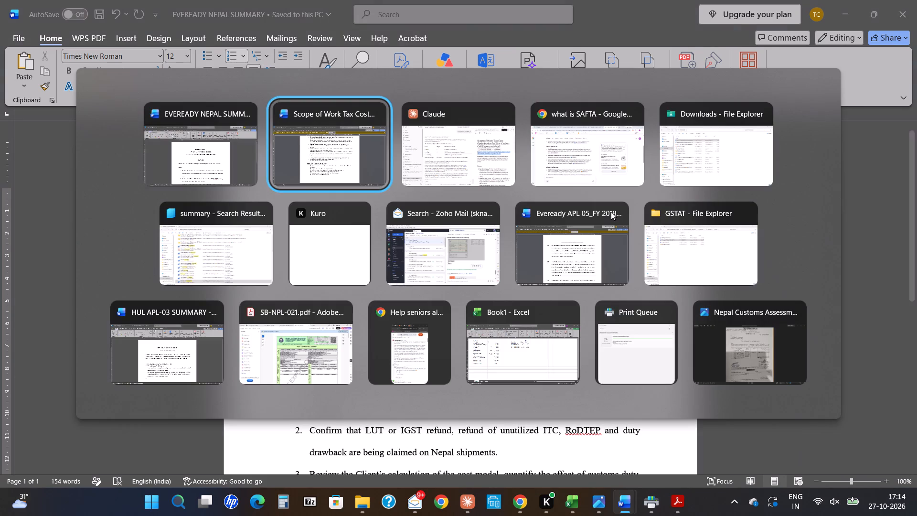
pyautogui.hotkey('alt', 'Tab')
pyautogui.hotkey('alt', 'Tab')
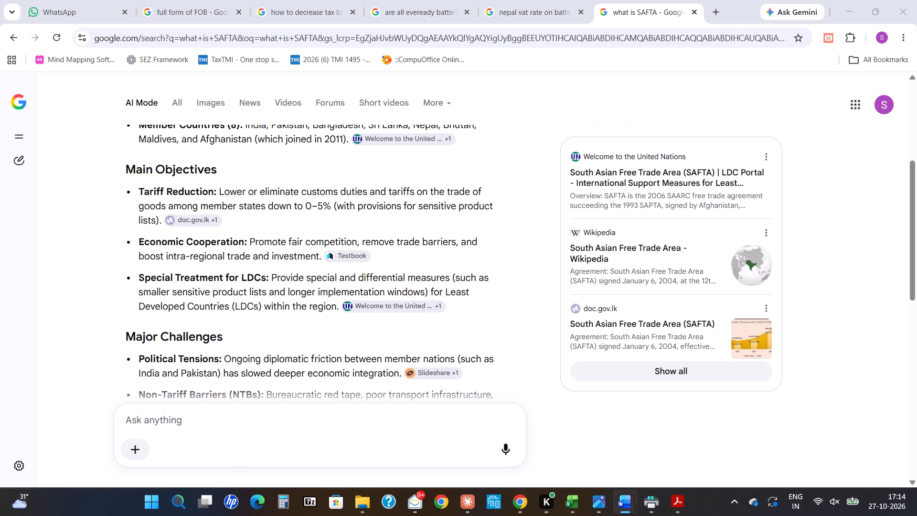
pyautogui.click(526, 277)
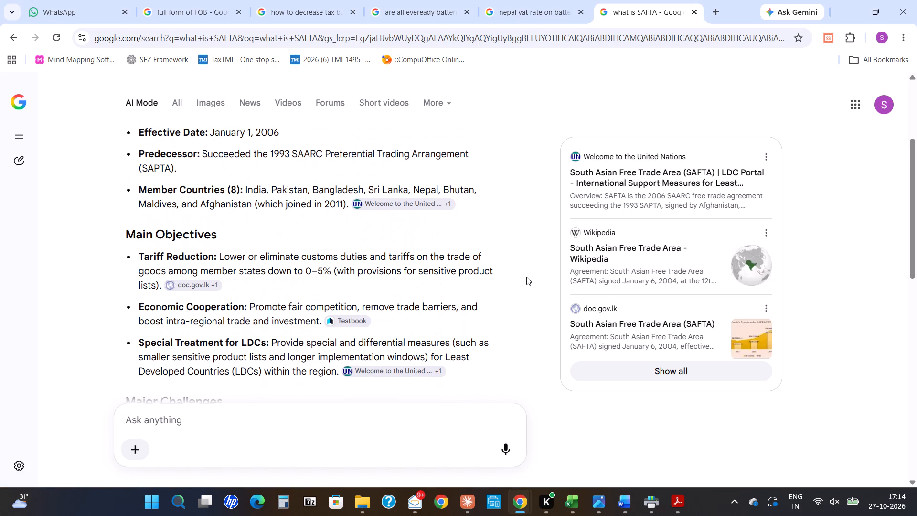
pyautogui.scroll(-1, 526, 277)
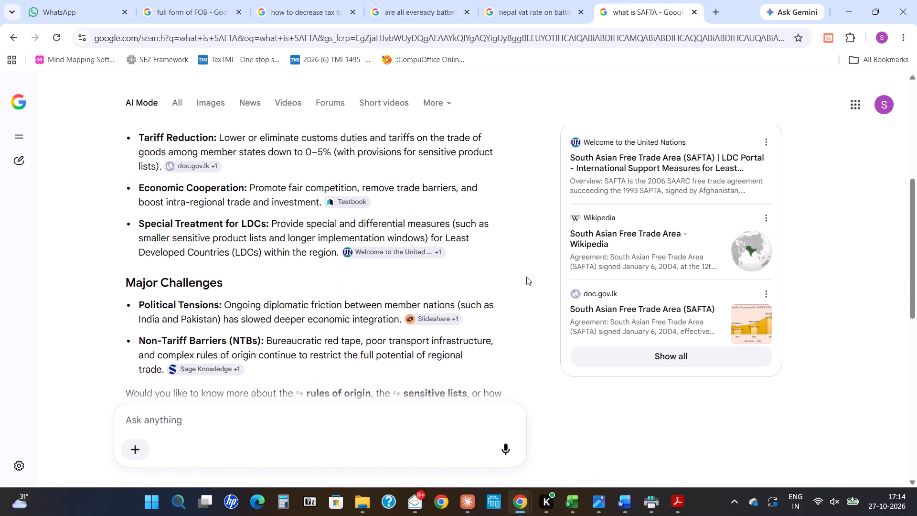
pyautogui.hotkey('alt', 'Tab')
pyautogui.scroll(-2, 526, 277)
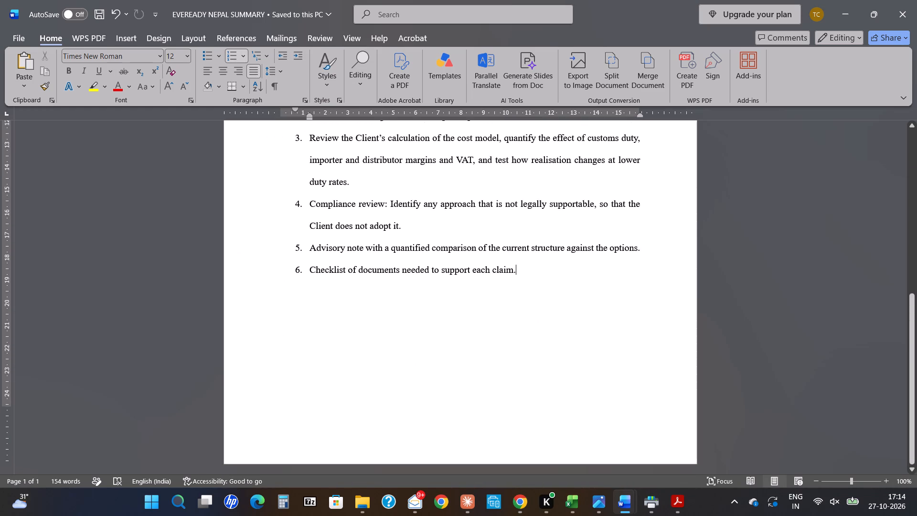